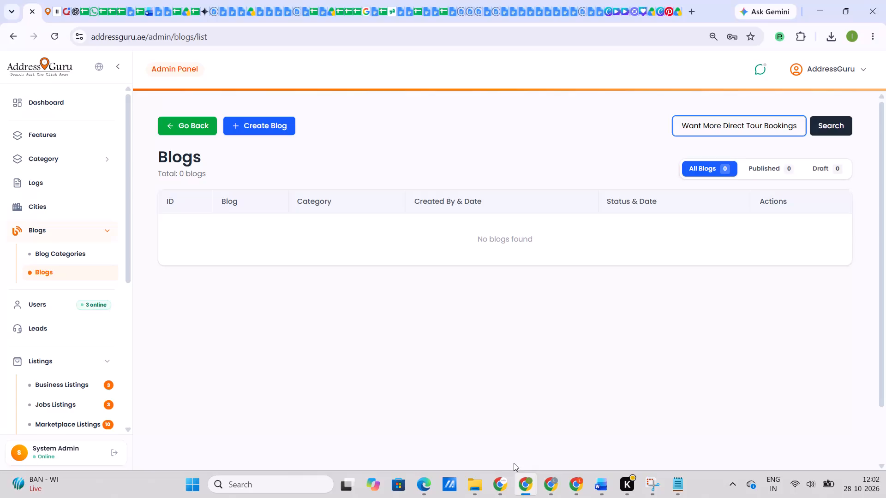
Switch to the browser window with the Sharjah accountant page, reload it, review its article and highlight the 'Finding Financial Support Near Your Business' heading.
left_click(502, 483)
left_click(185, 4)
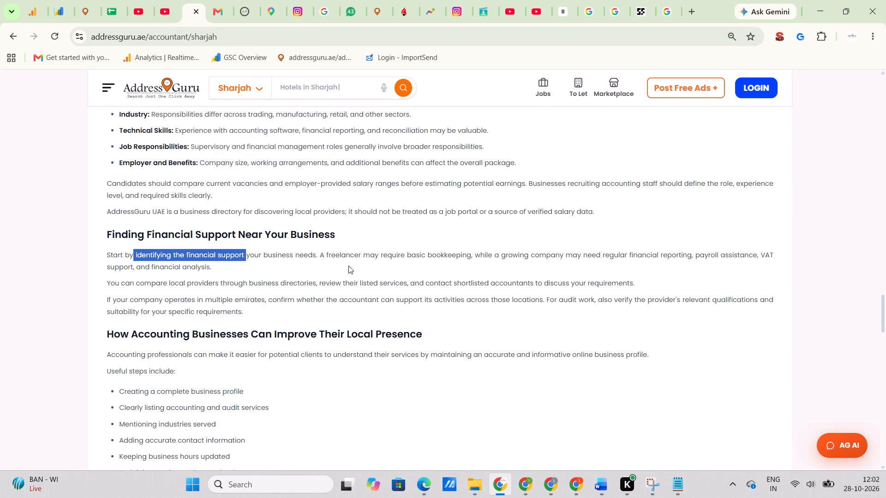
key("ctrl+shift+r")
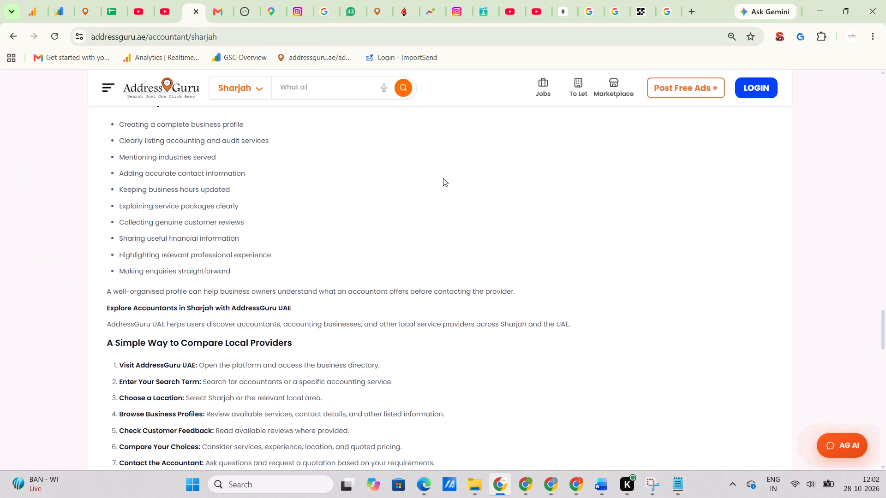
scroll(439, 181, "up", 12)
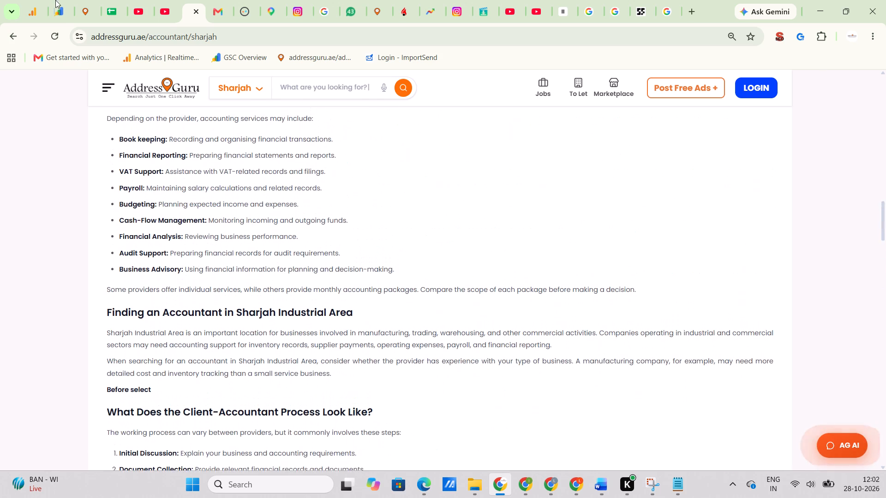
scroll(358, 459, "down", 7)
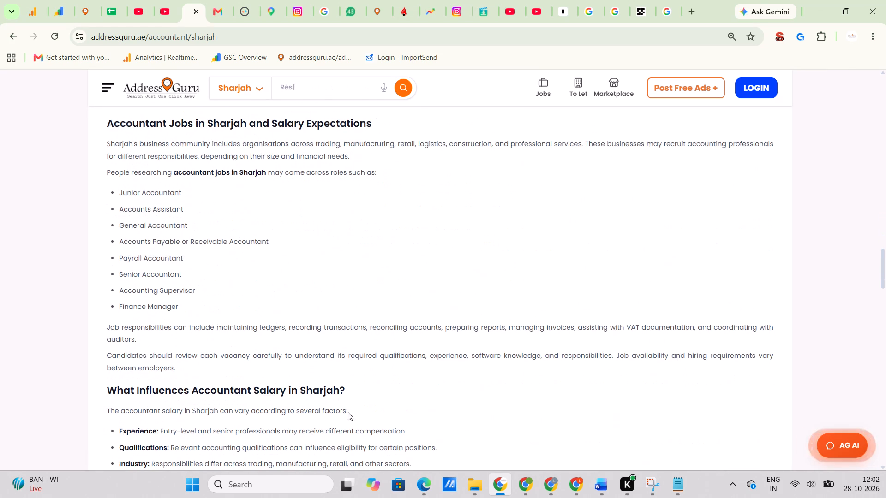
scroll(344, 392, "down", 8)
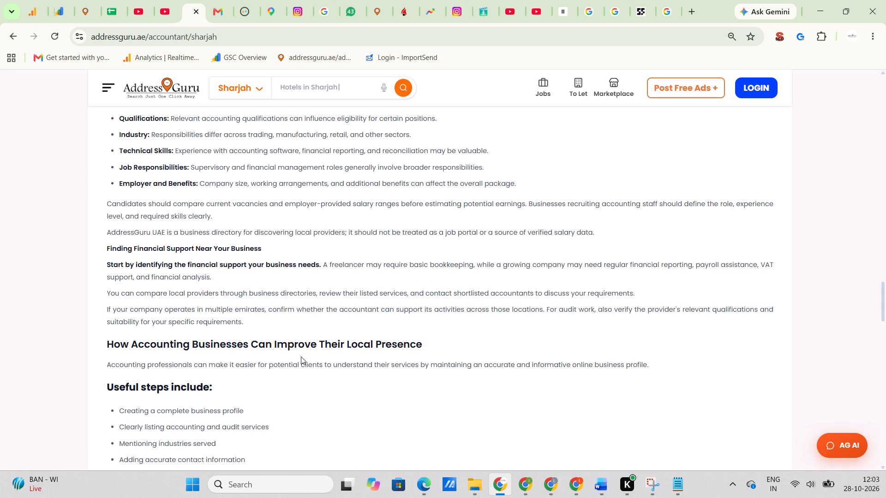
left_click_drag(267, 246, 95, 255)
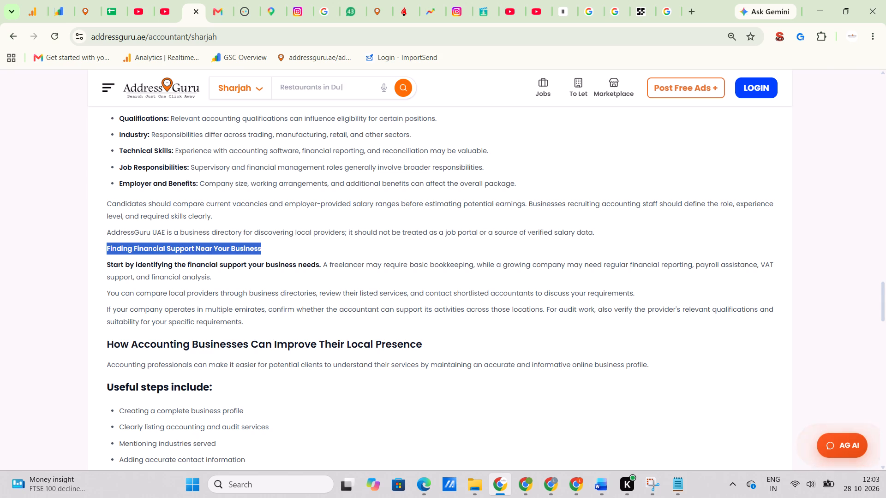
Review the section below, then reload the page and recheck the formatting of the 'Finding Financial Support Near Your Business' heading.
scroll(388, 294, "down", 2)
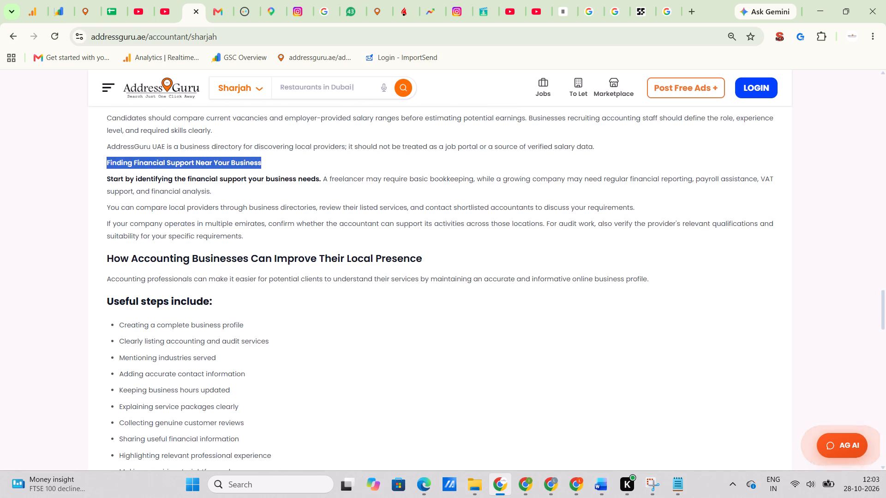
scroll(388, 294, "down", 1)
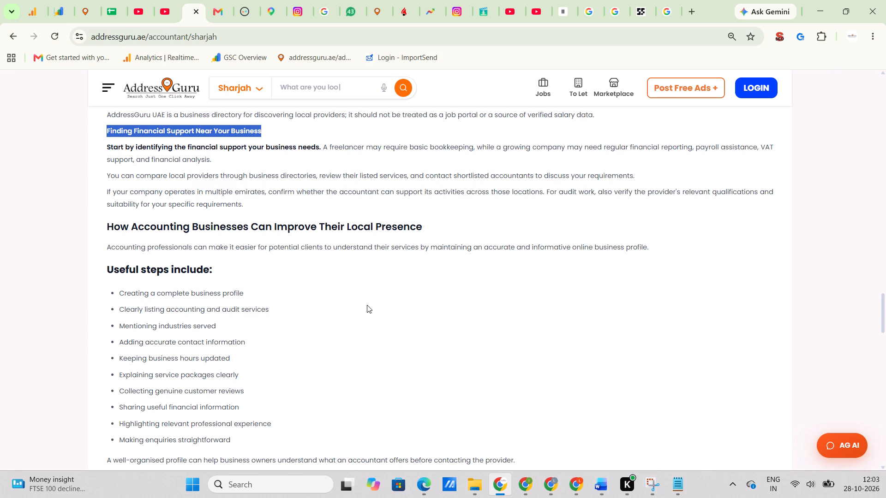
key("ctrl+shift+r")
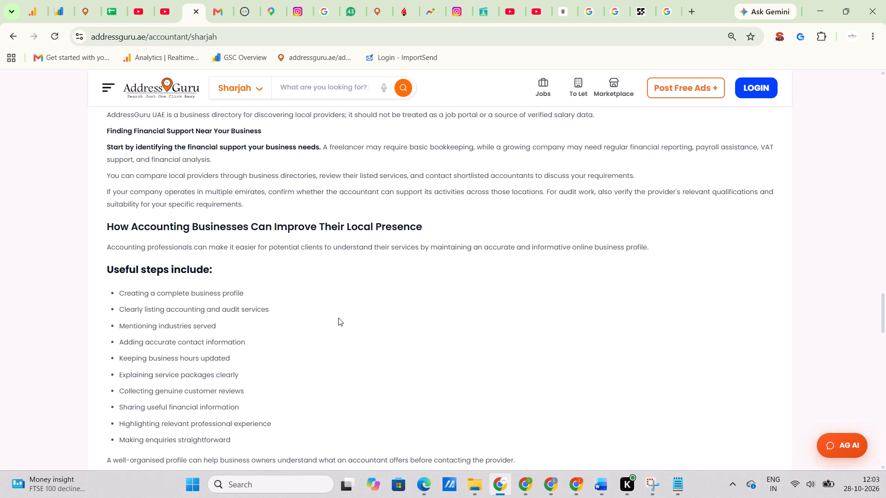
scroll(340, 298, "up", 2)
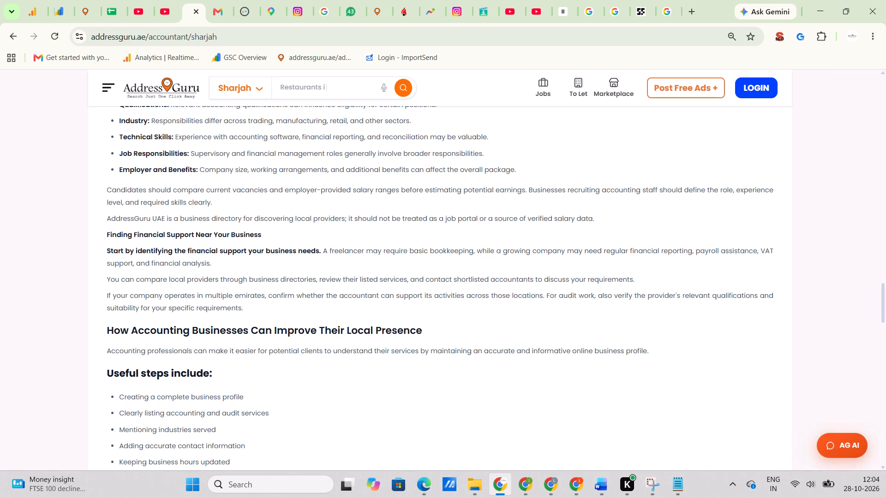
key("ctrl+shift+r")
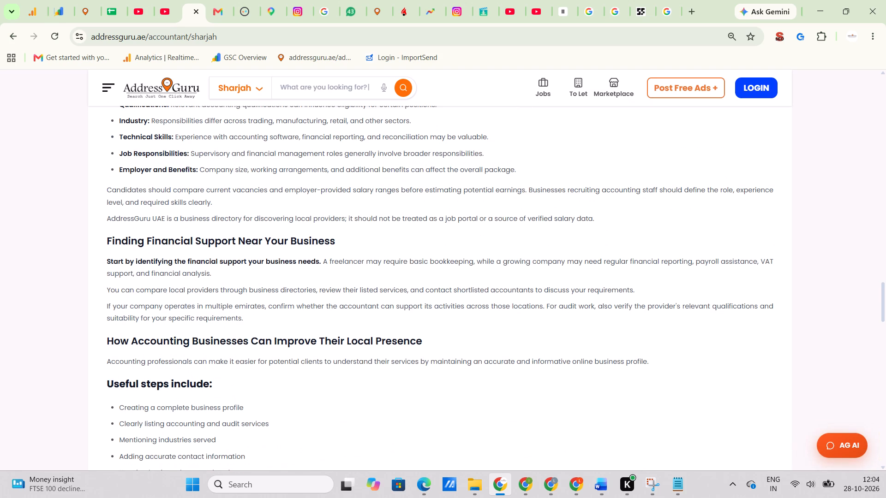
Review the article down to 'Explore Accountants in Sharjah with AddressGuru UAE' and highlight that heading.
scroll(335, 335, "down", 5)
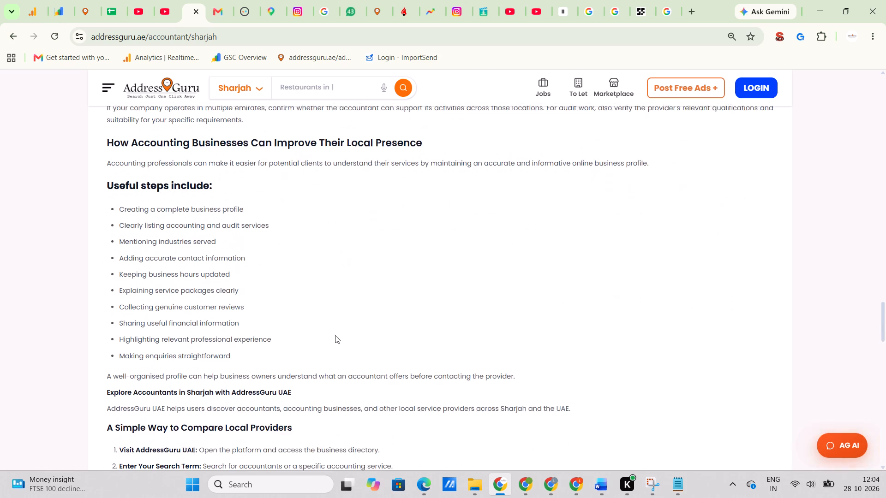
scroll(335, 335, "down", 1)
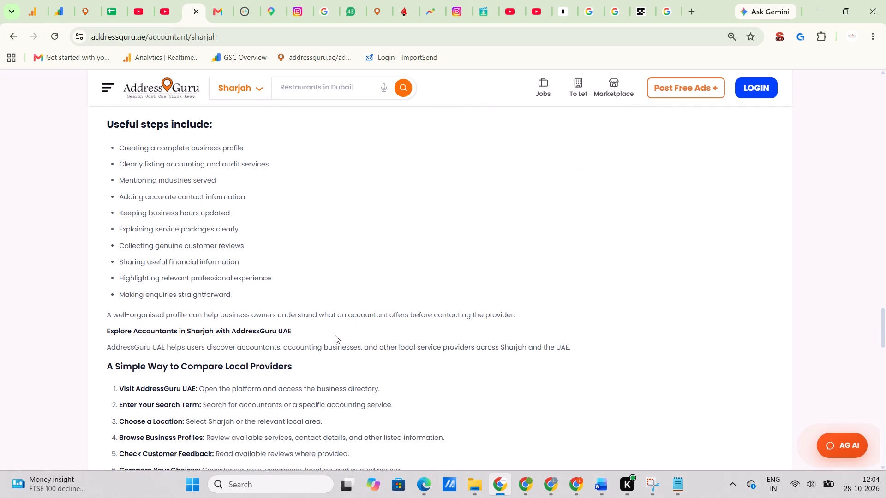
scroll(335, 335, "down", 1)
left_click(298, 319)
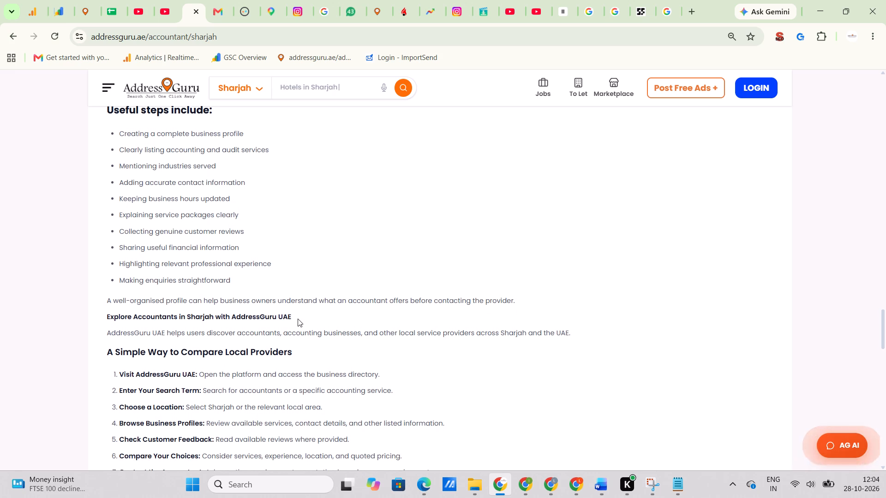
left_click_drag(295, 313, 99, 314)
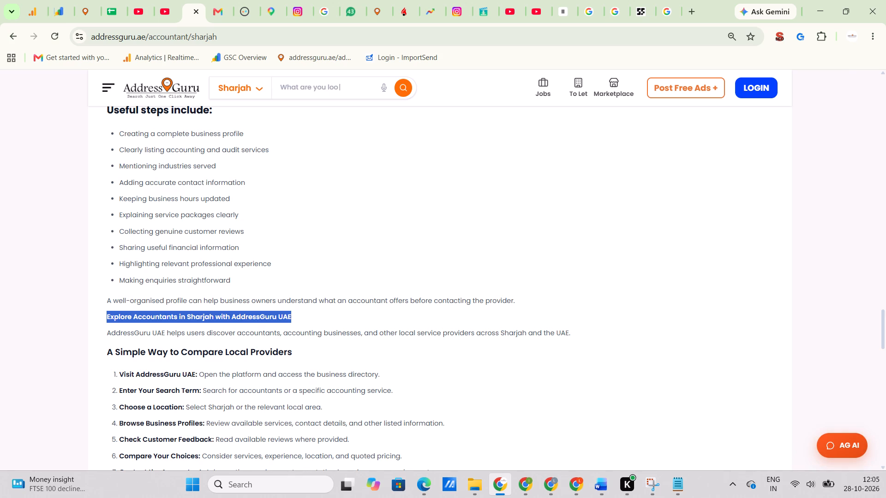
Test the Dubai, Abu Dhabi and Ajman accountant links in the article, trying Ajman twice and closing each opened page.
scroll(126, 321, "down", 3)
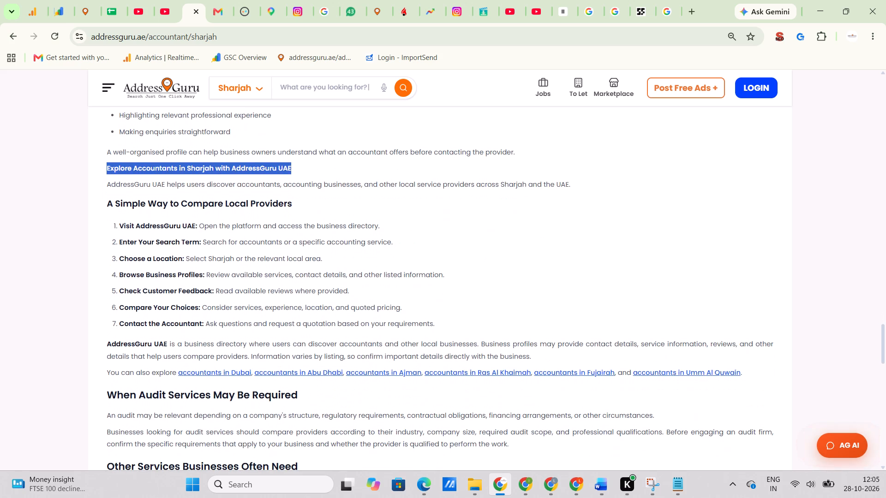
scroll(126, 321, "down", 1)
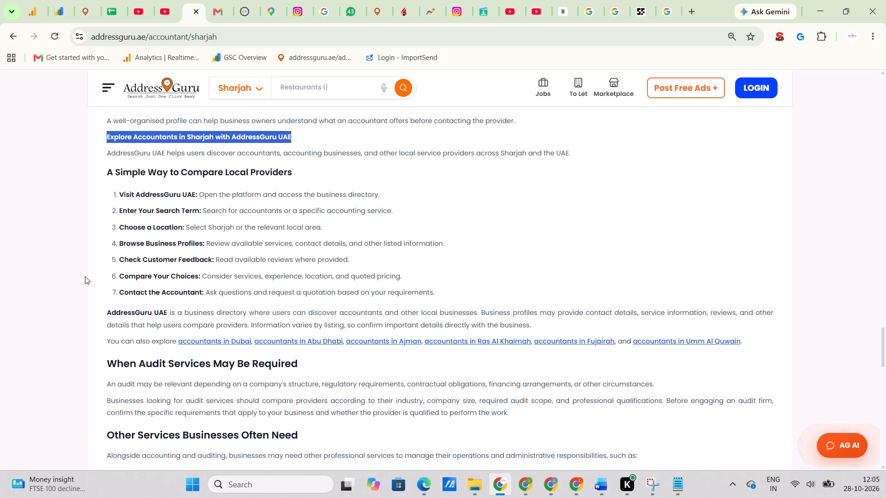
left_click(218, 338)
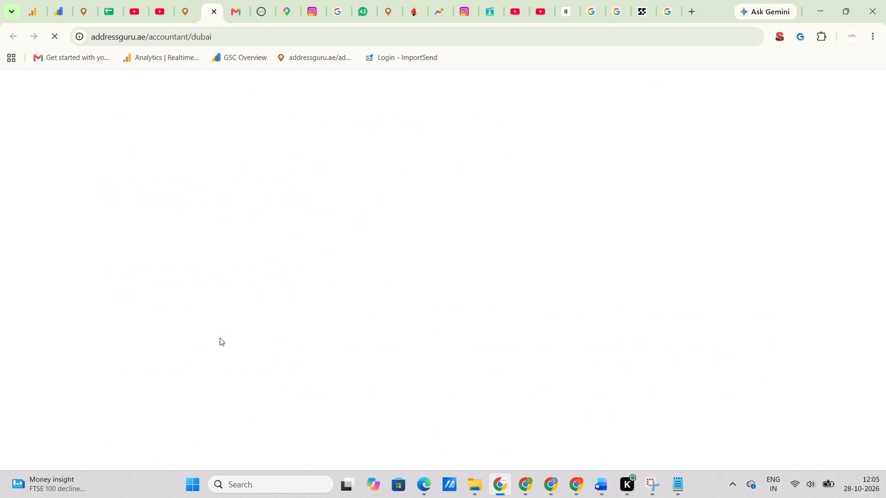
left_click(213, 11)
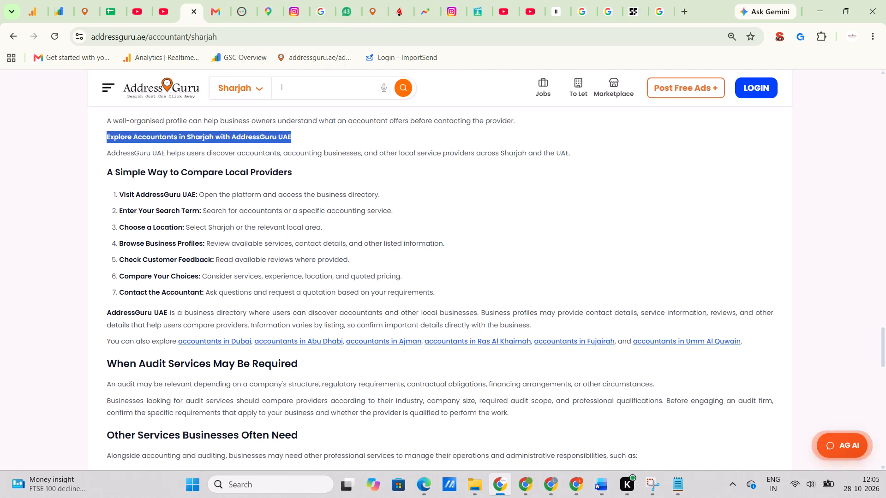
left_click(299, 341)
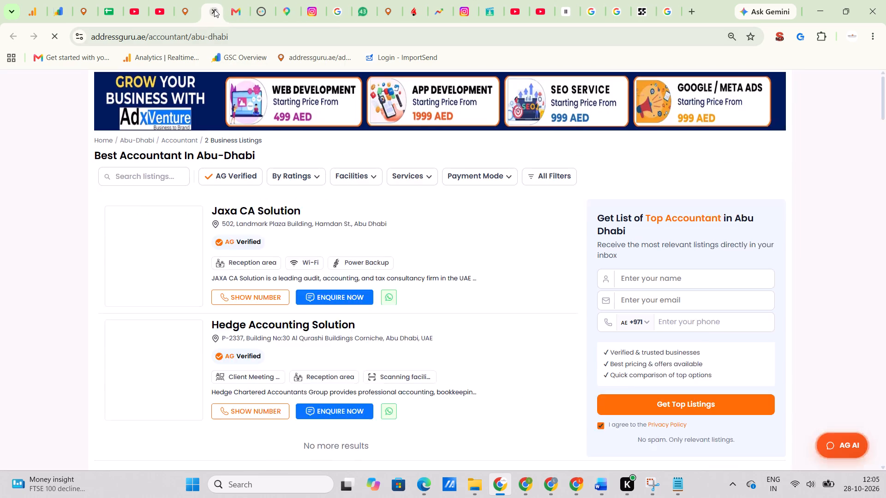
left_click(213, 8)
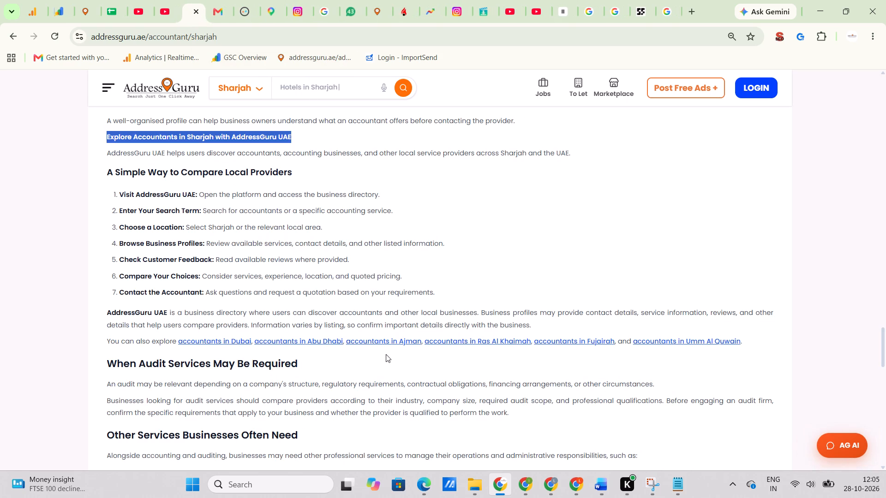
left_click(380, 345)
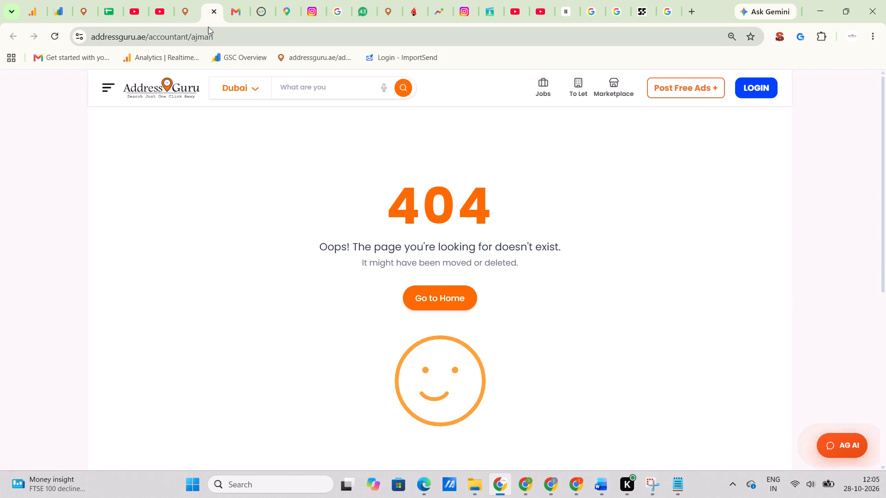
left_click(213, 12)
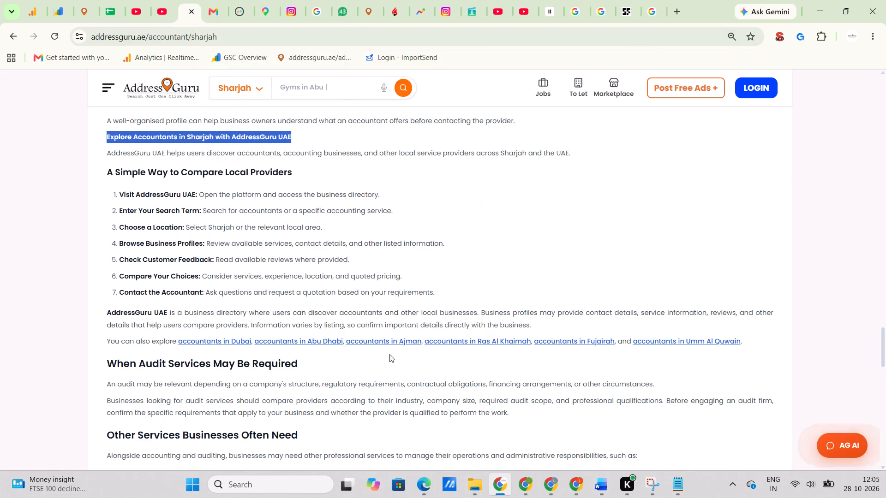
left_click(393, 341)
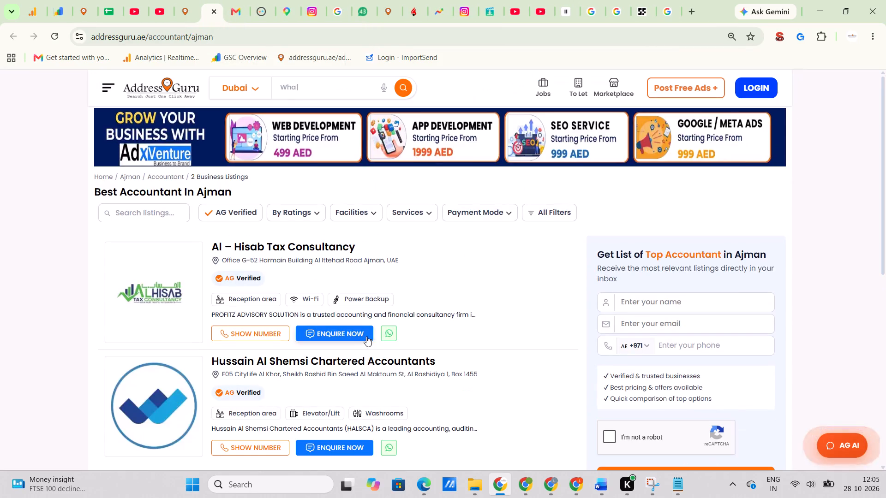
left_click(216, 12)
Test the Ras Al Khaimah, Fujairah and Umm Al Quwain accountant links in the article, closing each opened page.
left_click(437, 341)
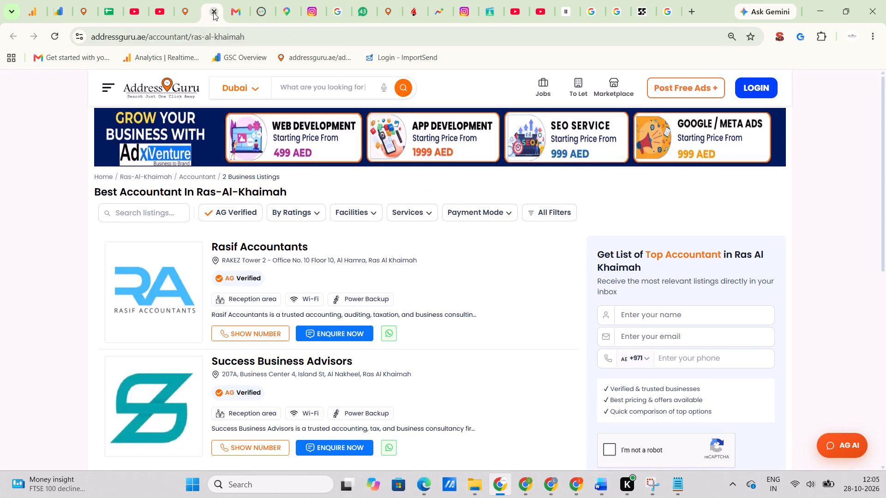
left_click(213, 12)
left_click(576, 341)
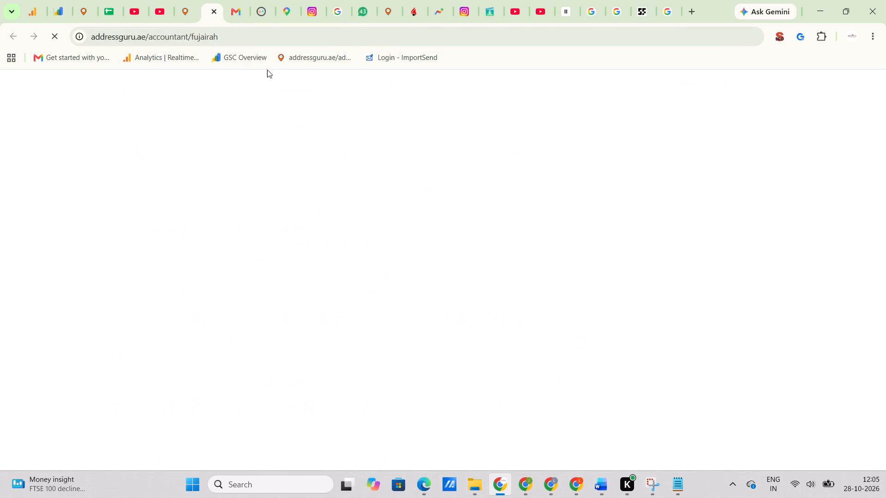
left_click(214, 11)
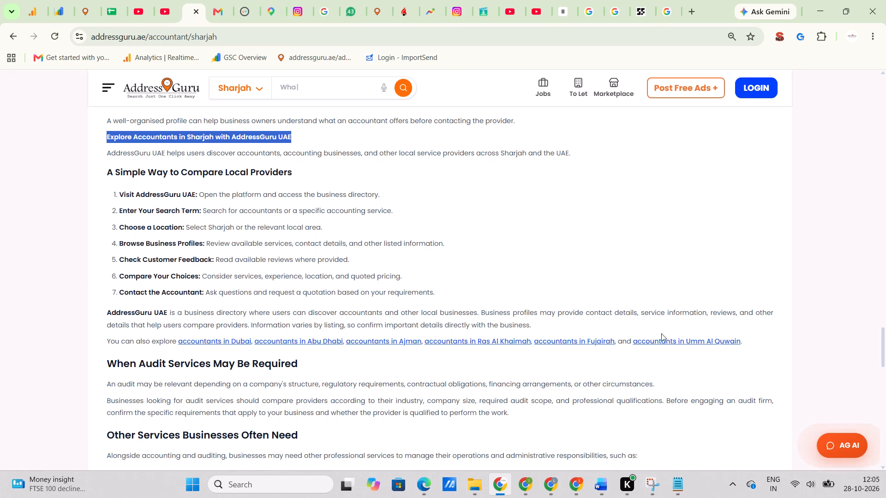
left_click(669, 339)
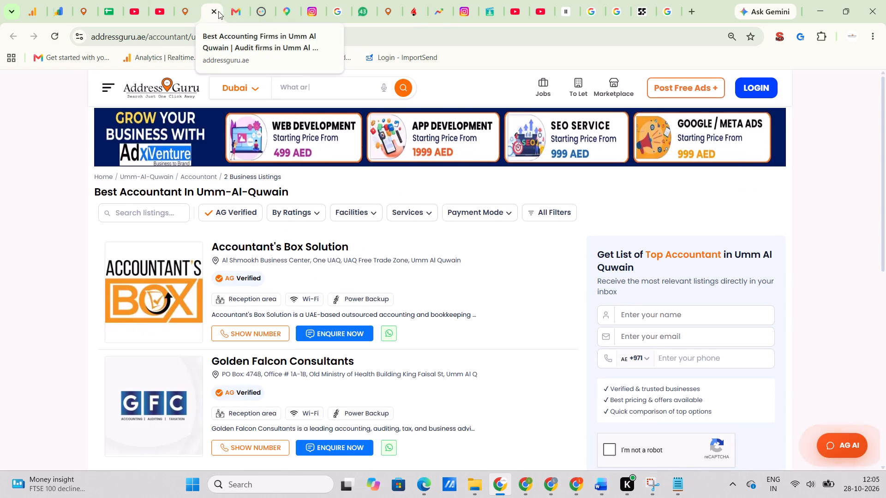
left_click(212, 11)
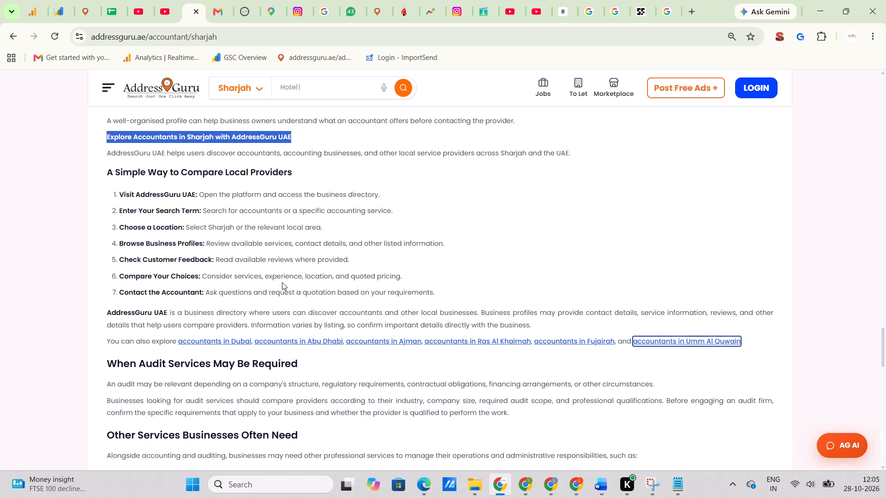
Reload the Sharjah accountant page and recheck the formatting of the 'Explore Accountants in Sharjah with AddressGuru UAE' heading.
key("ctrl+shift+r")
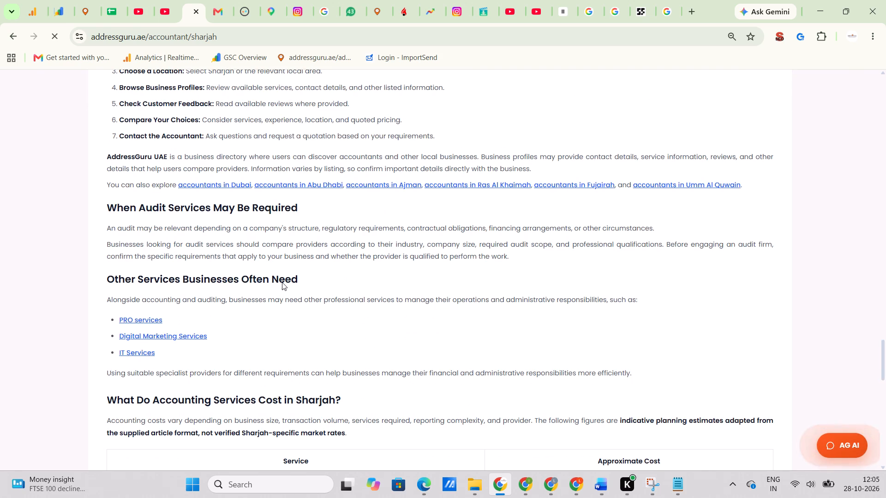
scroll(282, 282, "up", 2)
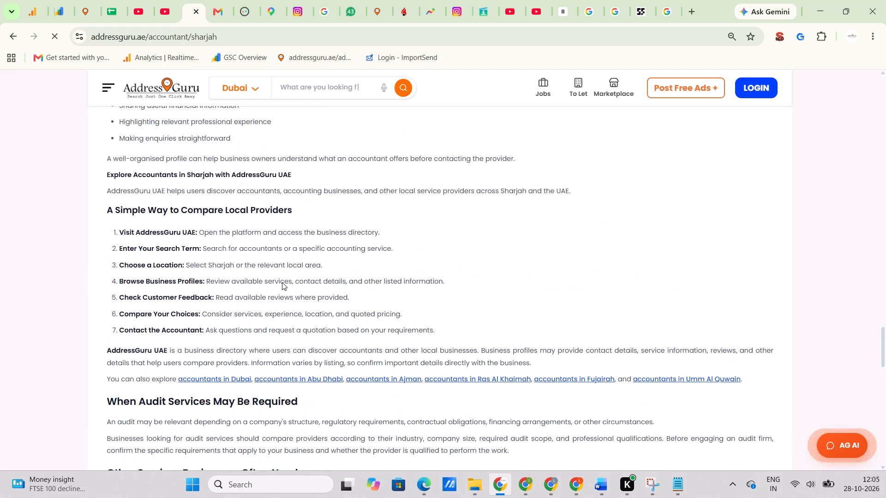
scroll(282, 282, "up", 1)
key("ctrl+shift+r")
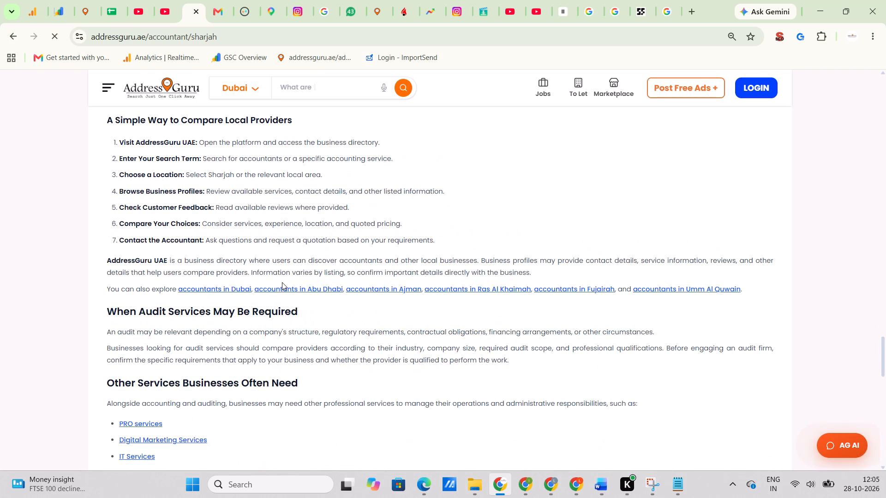
scroll(282, 282, "up", 2)
scroll(282, 282, "down", 1)
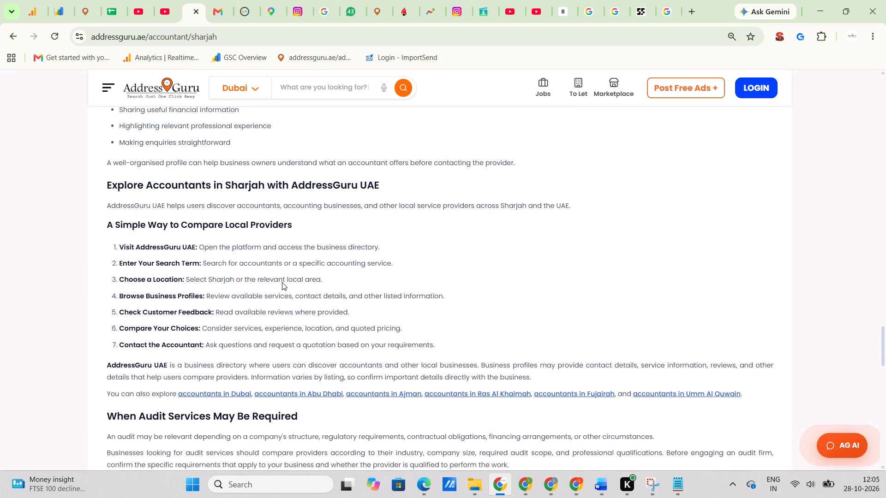
Test the PRO services, Digital Marketing Services and IT Services links under 'Other Services Businesses Often Need', closing each opened page.
scroll(282, 282, "down", 4)
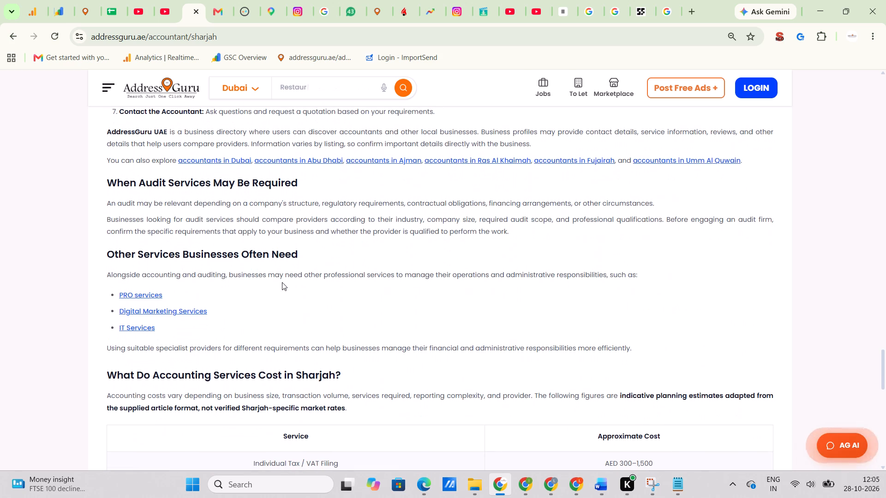
left_click(135, 296)
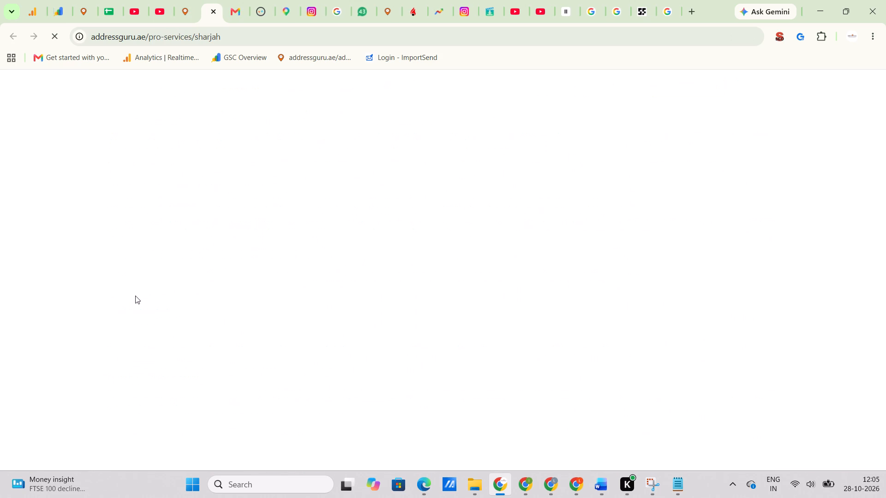
left_click(214, 11)
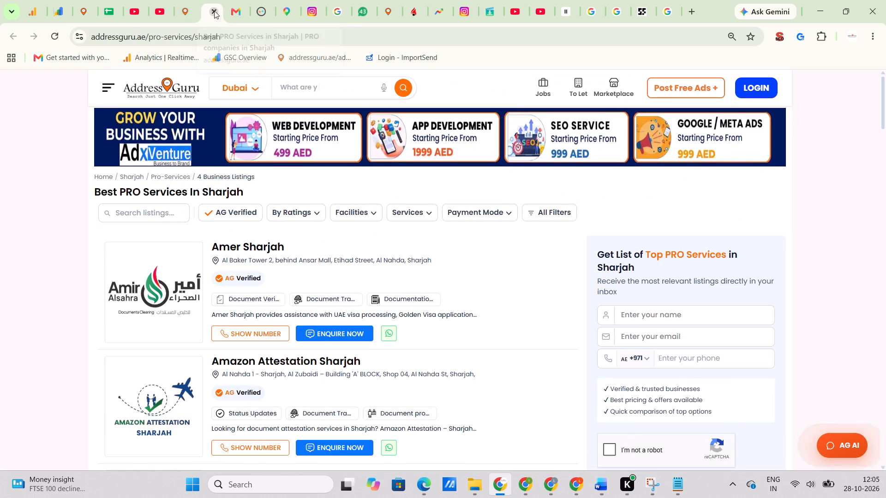
left_click(147, 309)
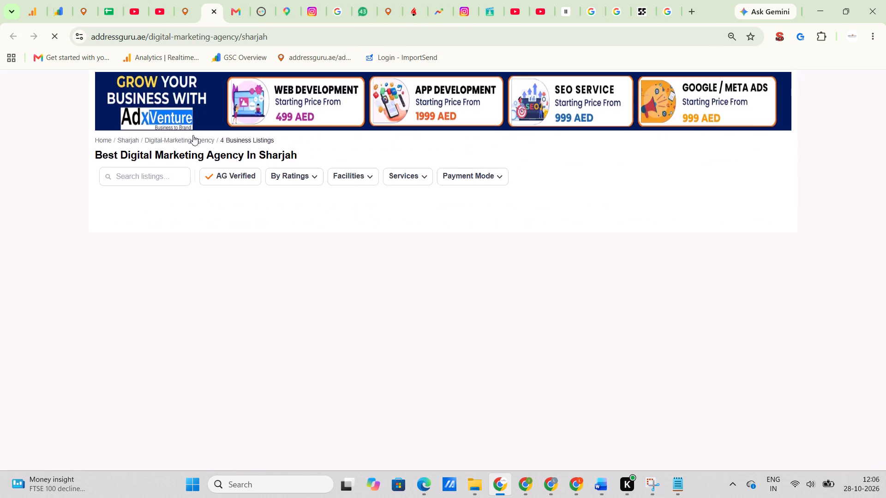
left_click(211, 13)
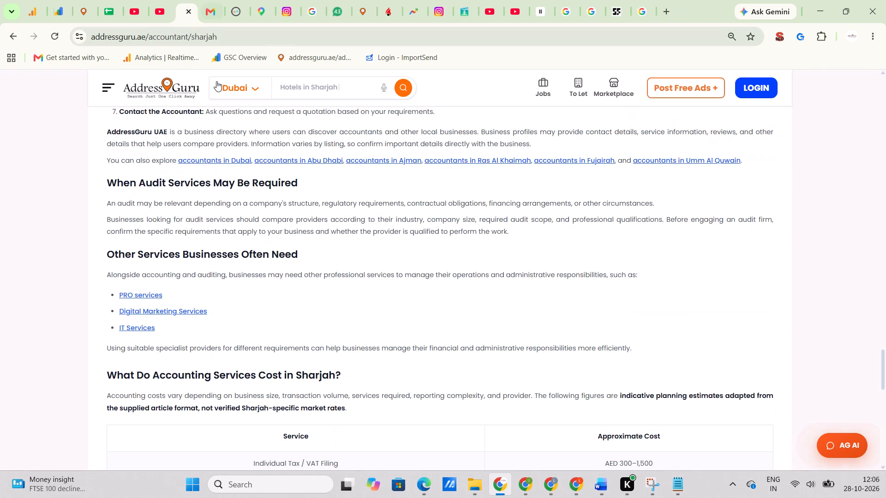
left_click(132, 323)
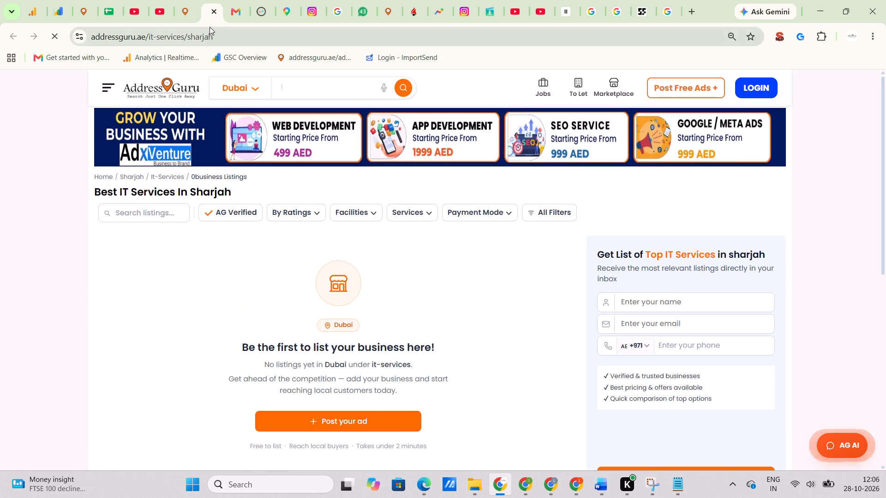
left_click(215, 16)
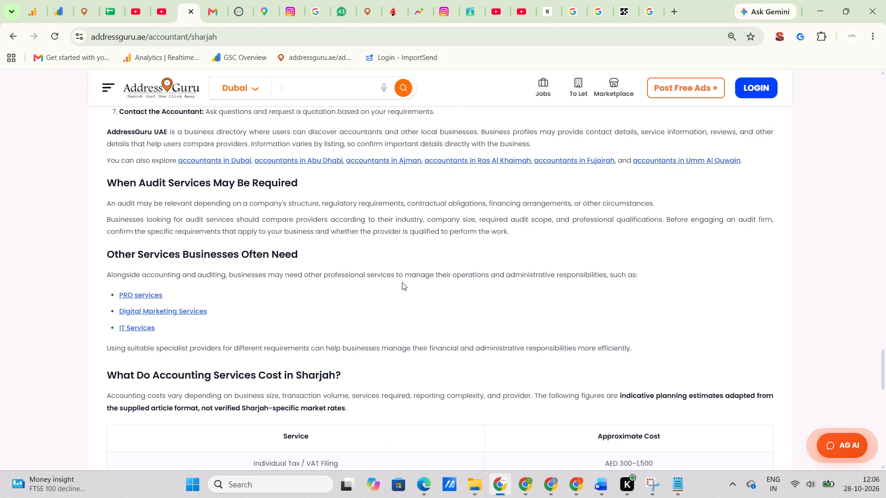
Review the accounting cost table and FAQs, expanding the jobs, salary, Sharjah Industrial Area and accounting firm services questions from the bottom up.
scroll(402, 282, "down", 6)
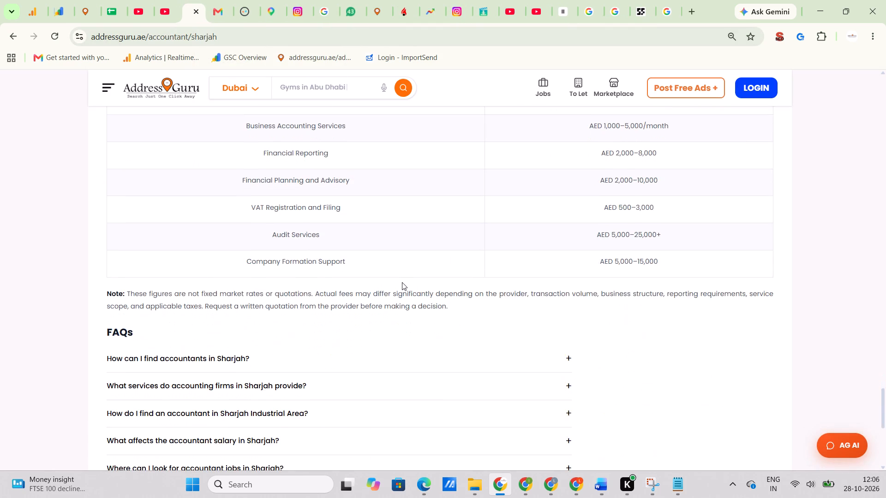
scroll(402, 282, "down", 2)
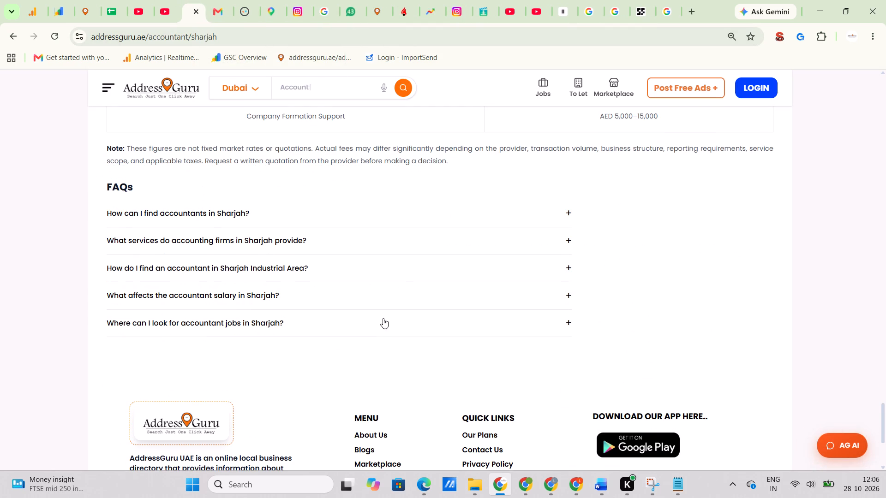
left_click(383, 319)
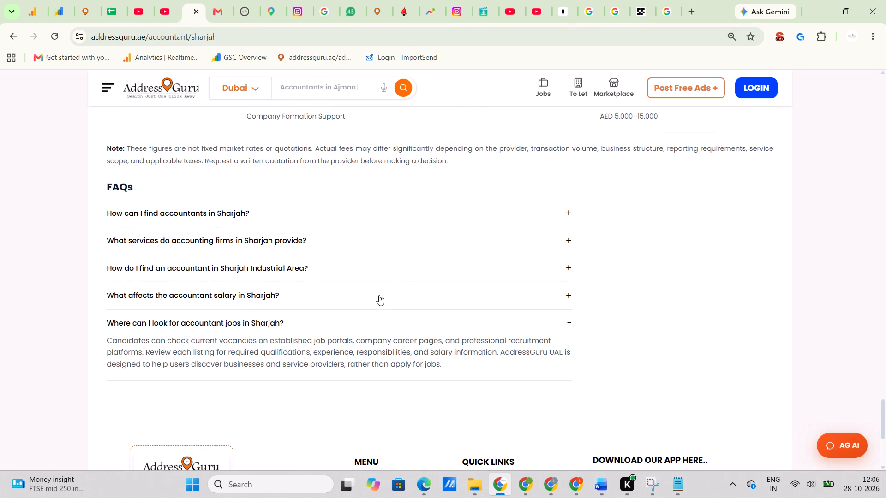
left_click(380, 296)
left_click(389, 265)
left_click(398, 243)
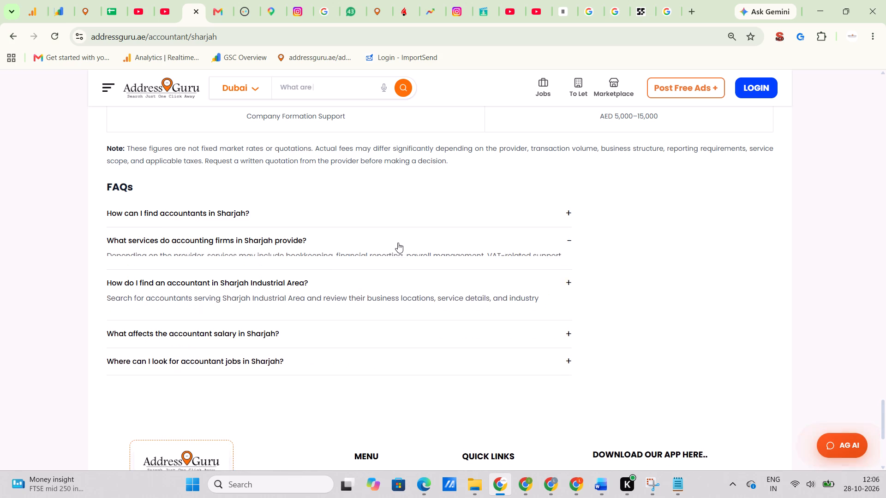
Look back over the article from the FAQs up to the 'Best Accountant In Sharjah' listing at the page top.
scroll(398, 243, "up", 12)
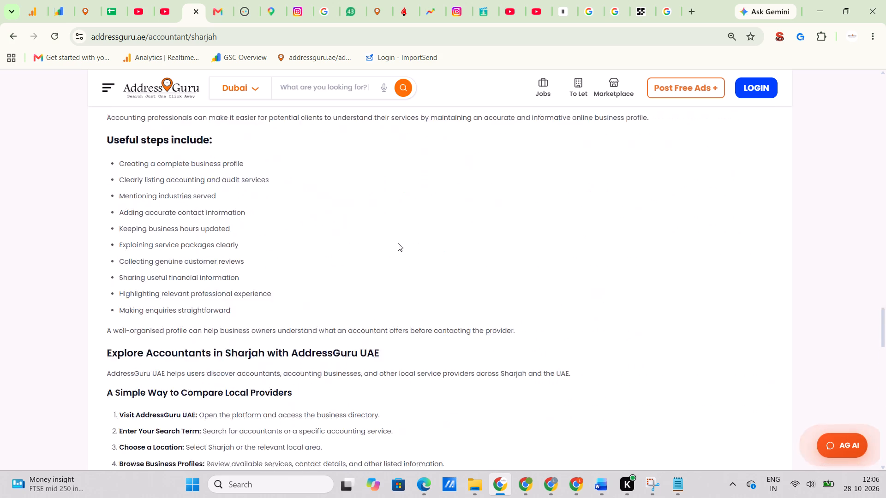
scroll(398, 243, "up", 7)
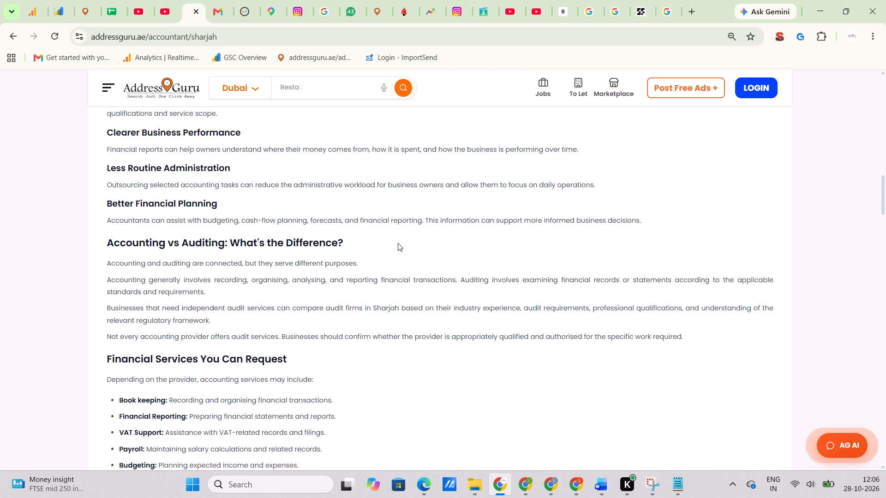
scroll(398, 243, "up", 4)
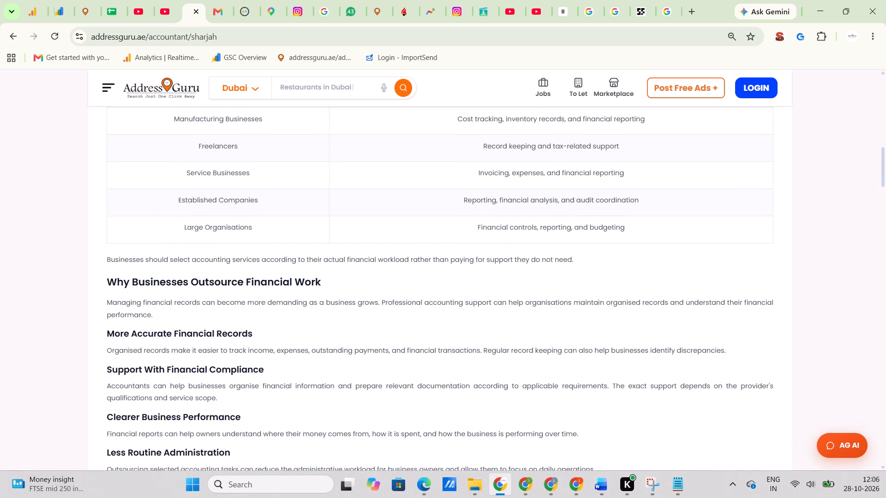
scroll(398, 243, "up", 4)
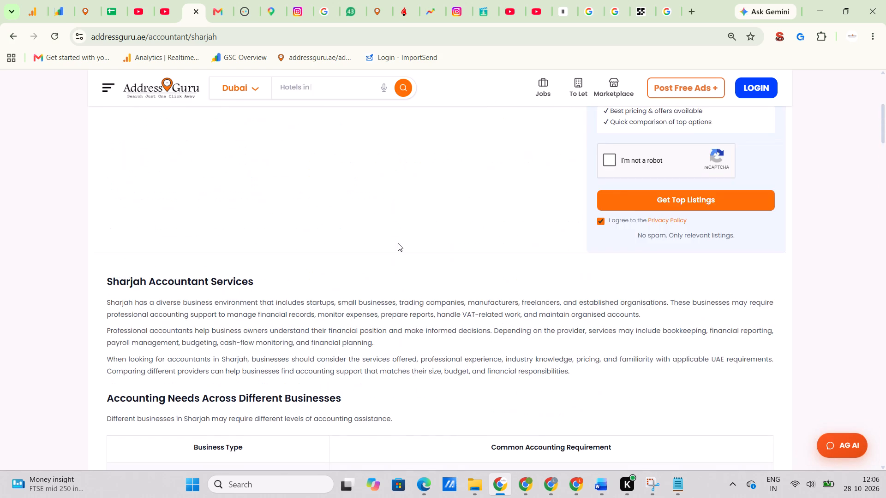
scroll(398, 243, "up", 1)
scroll(398, 243, "down", 1)
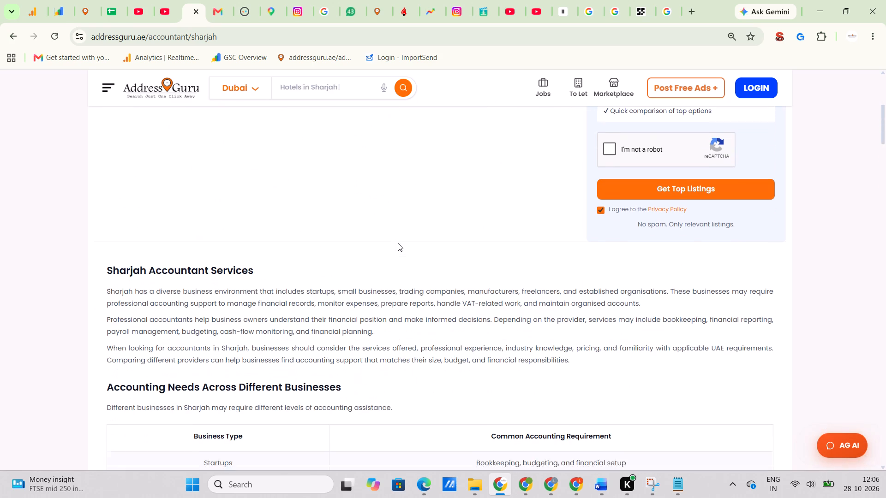
scroll(398, 243, "down", 1)
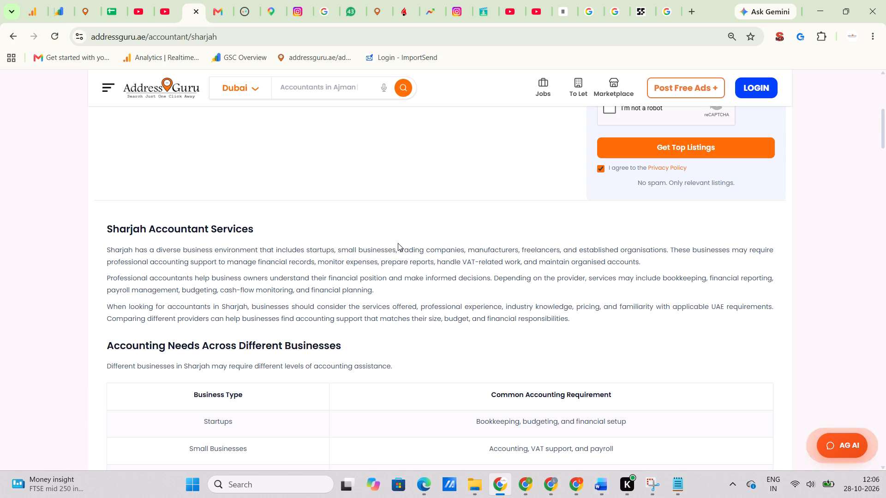
scroll(398, 243, "up", 8)
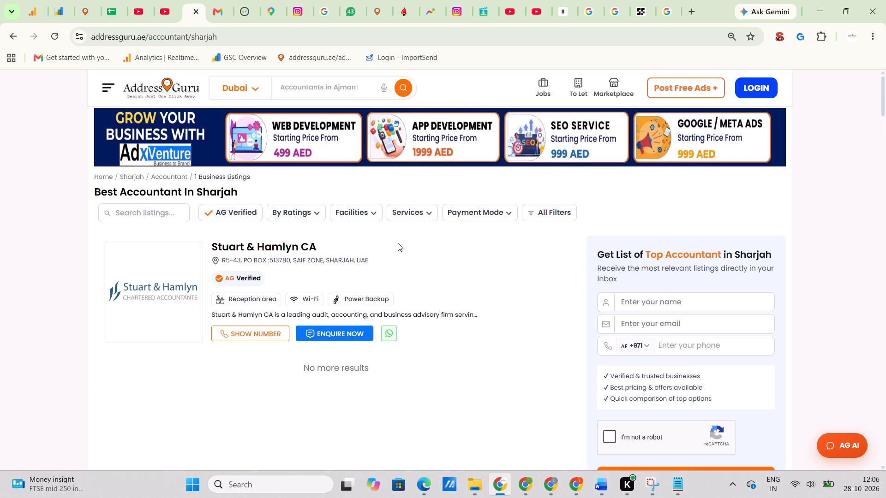
Proofread the article from 'Sharjah Accountant Services' down to the 'Finding an Accountant in Sharjah Industrial Area' section.
scroll(398, 243, "down", 5)
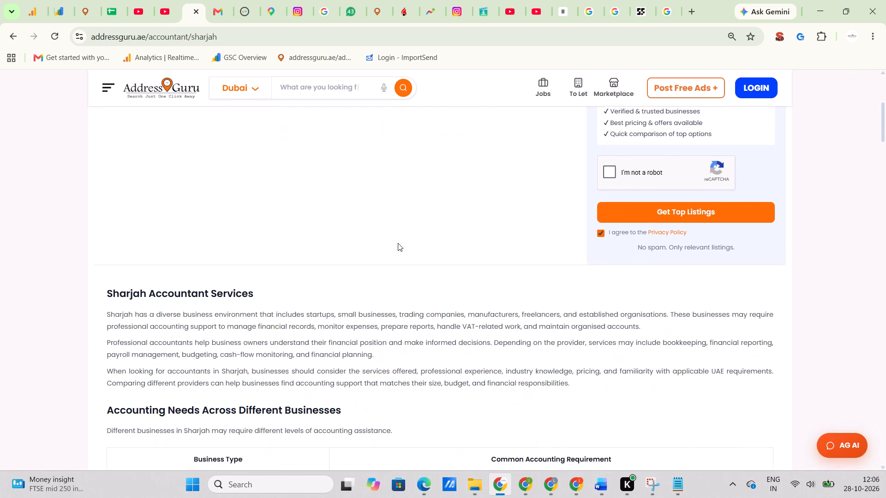
scroll(398, 243, "down", 2)
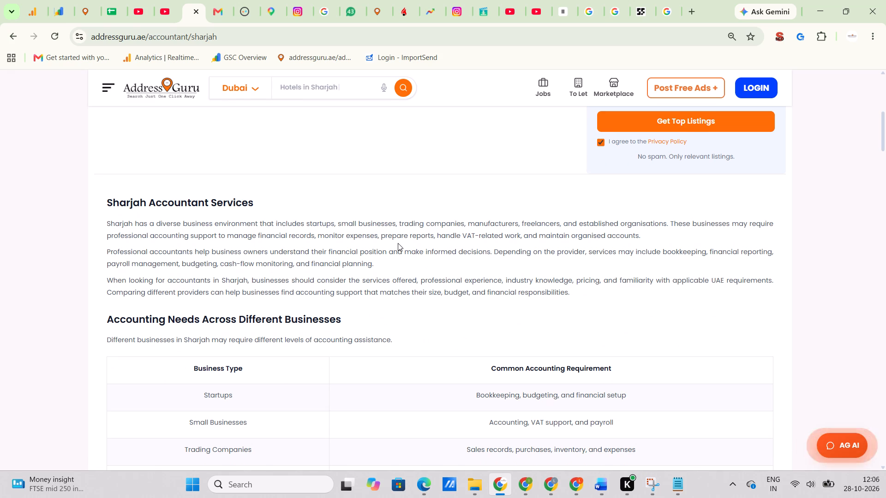
scroll(398, 243, "down", 3)
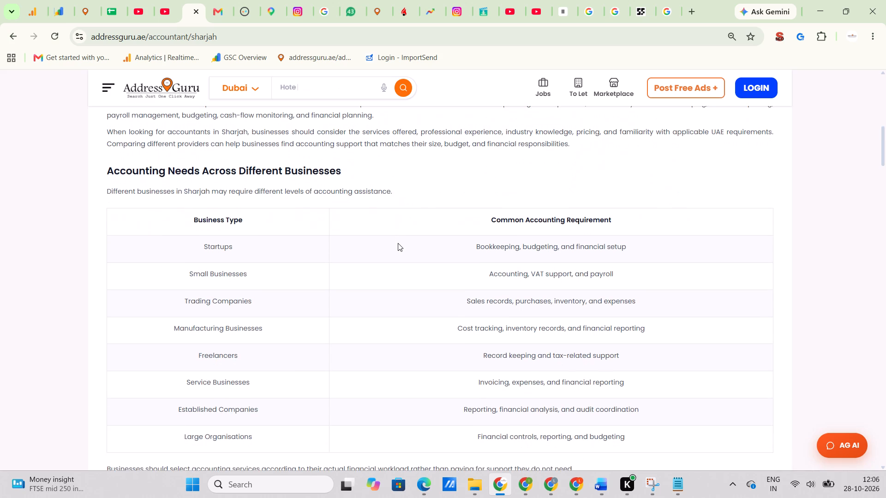
scroll(398, 243, "down", 4)
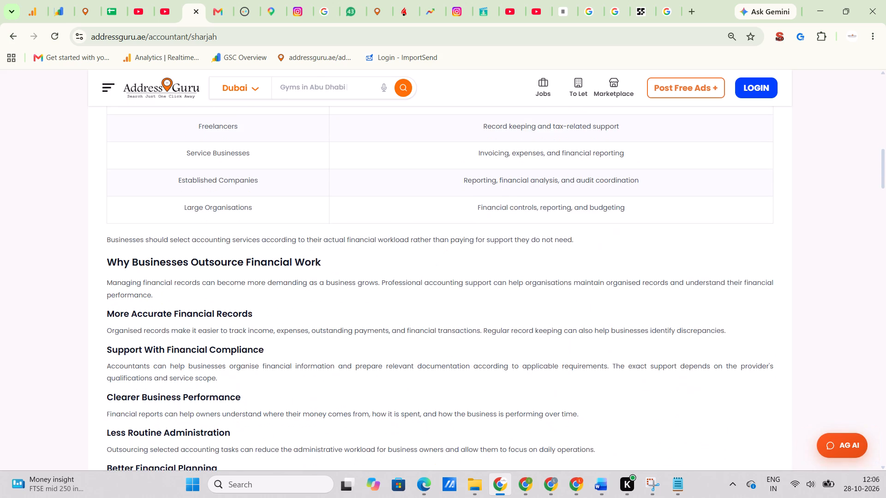
scroll(398, 243, "down", 5)
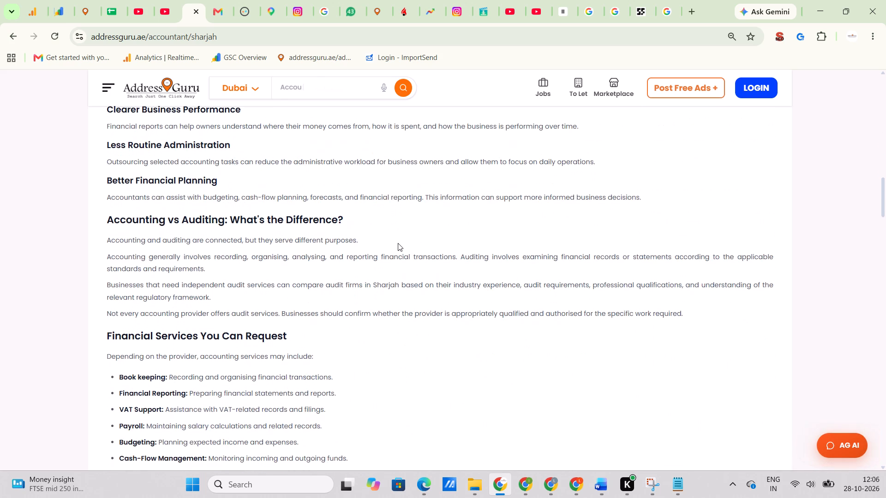
scroll(398, 243, "down", 2)
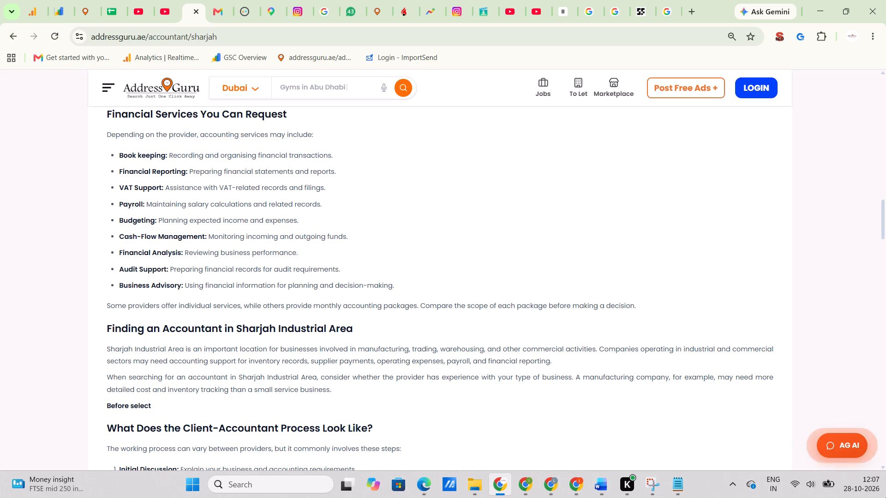
Switch to the AddressGuru UAE channel's Shorts in YouTube Studio, reload the list and start a new video upload.
left_click(140, 0)
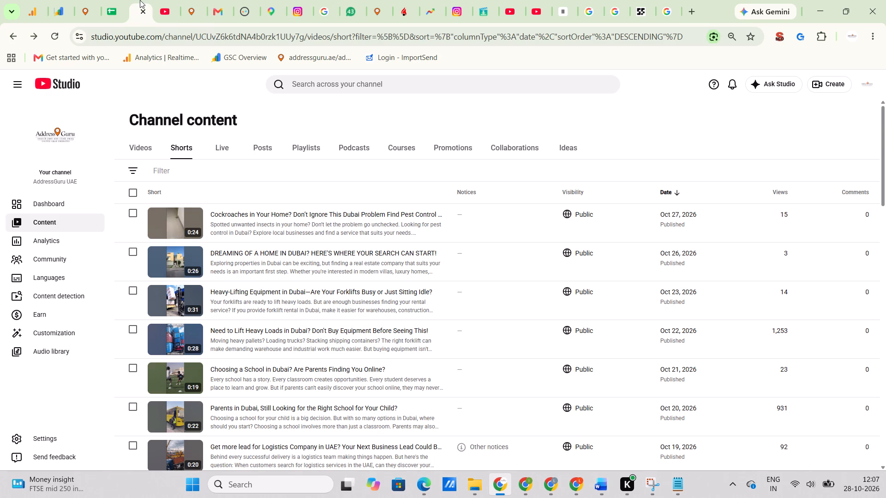
left_click(59, 33)
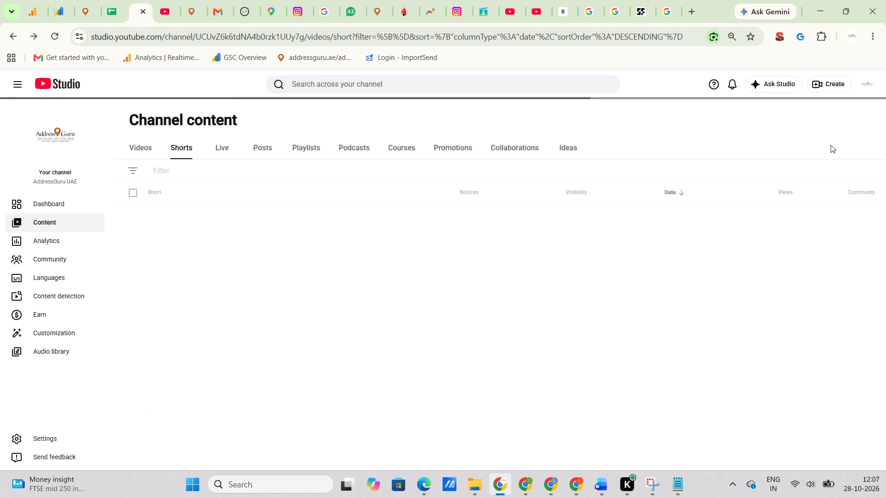
left_click(814, 81)
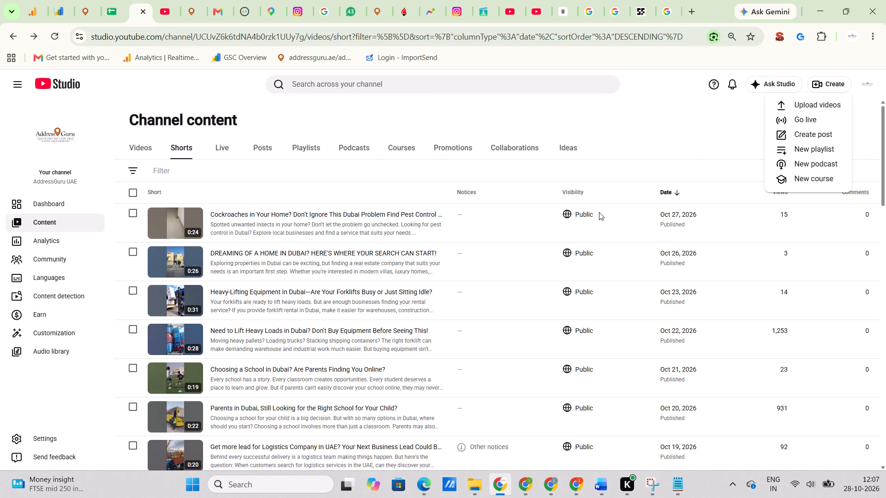
left_click(804, 103)
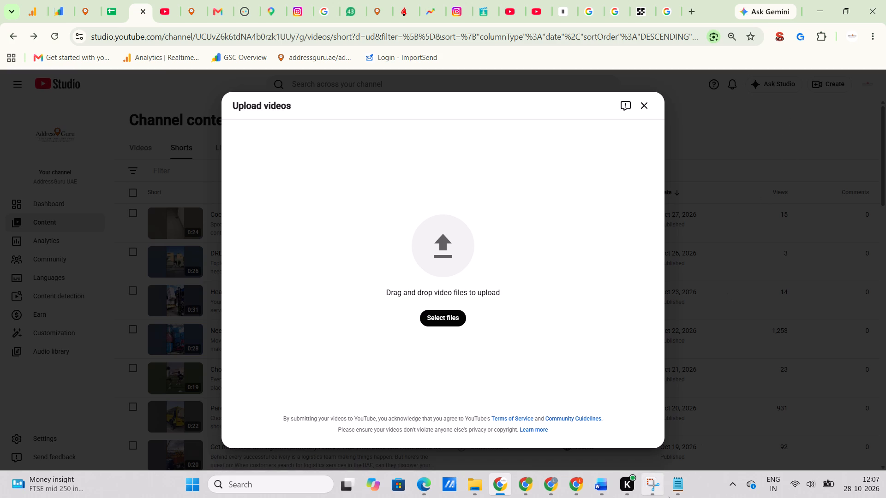
Check the computer's Bluetooth devices and return to the video upload dialog.
left_click(800, 480)
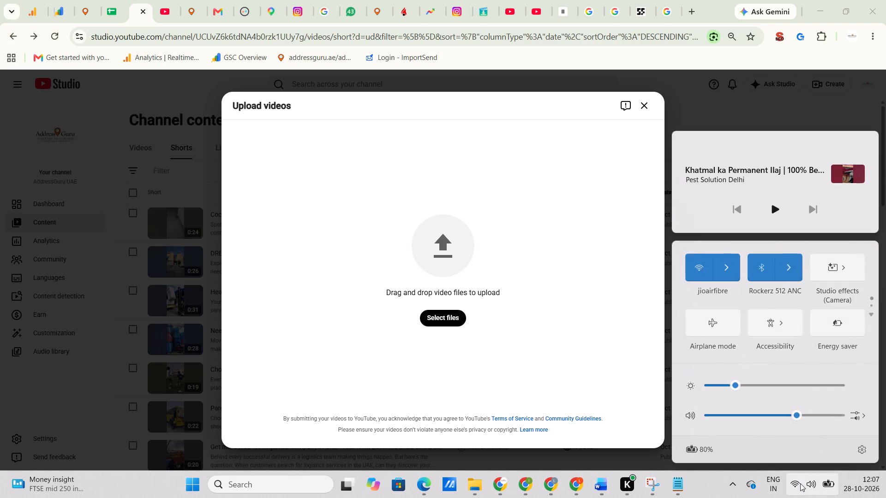
left_click(792, 274)
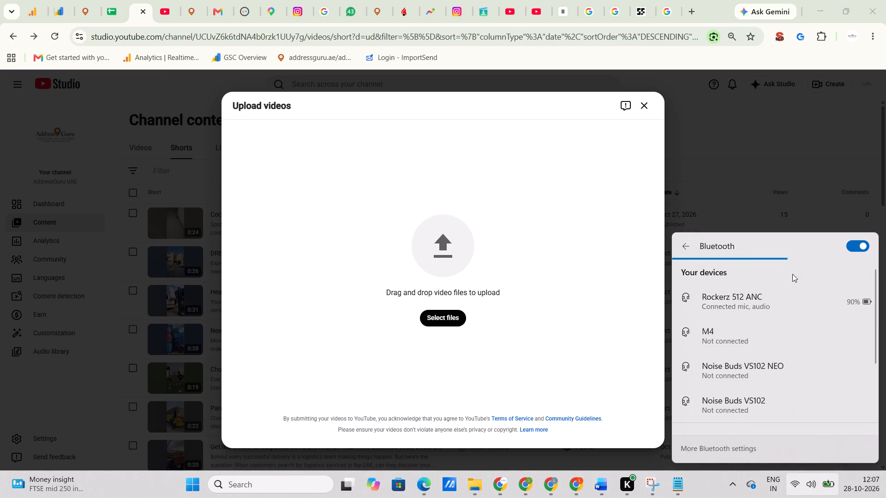
left_click(614, 214)
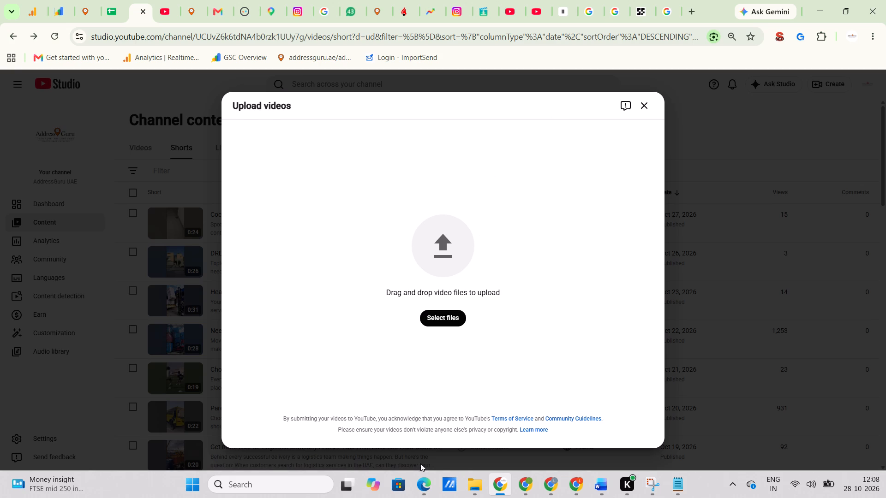
Upload the video file 'list your Skydiving Center in duabi (13)' from the Downloads folder.
left_click(449, 321)
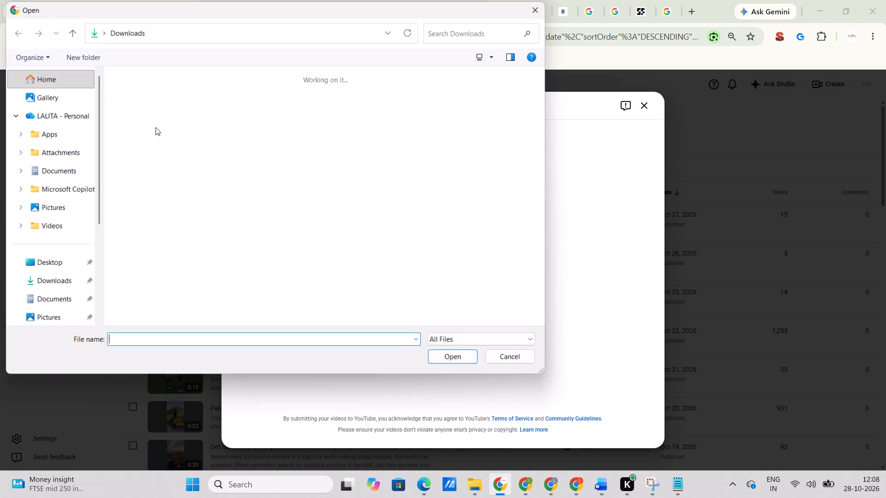
right_click(156, 127)
left_click(134, 230)
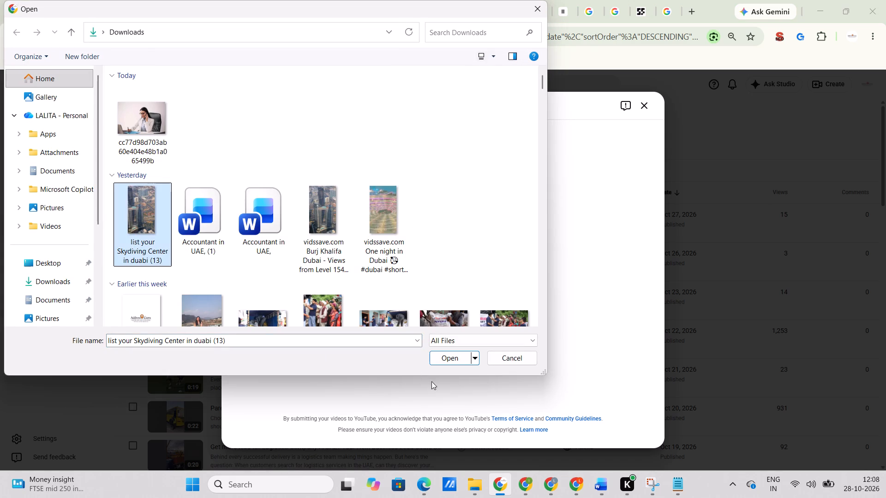
left_click_drag(460, 354, 460, 359)
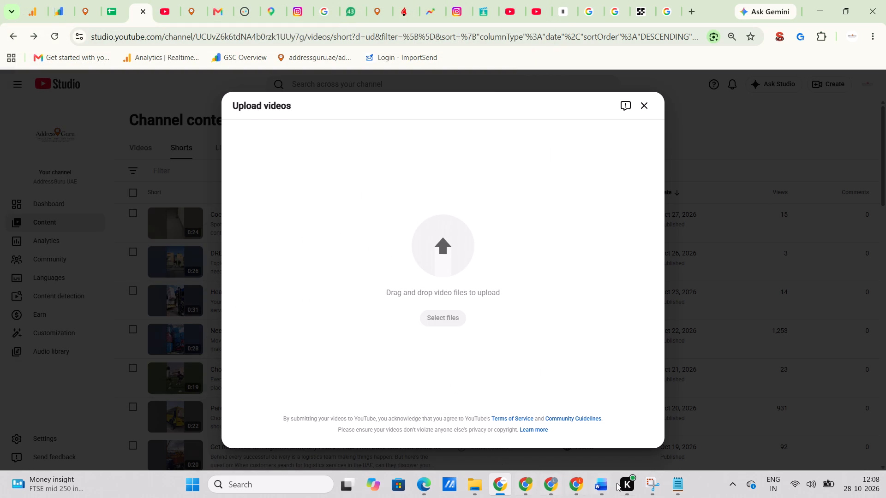
Briefly play and pause the browser's background video from the computer's media controls.
left_click(804, 480)
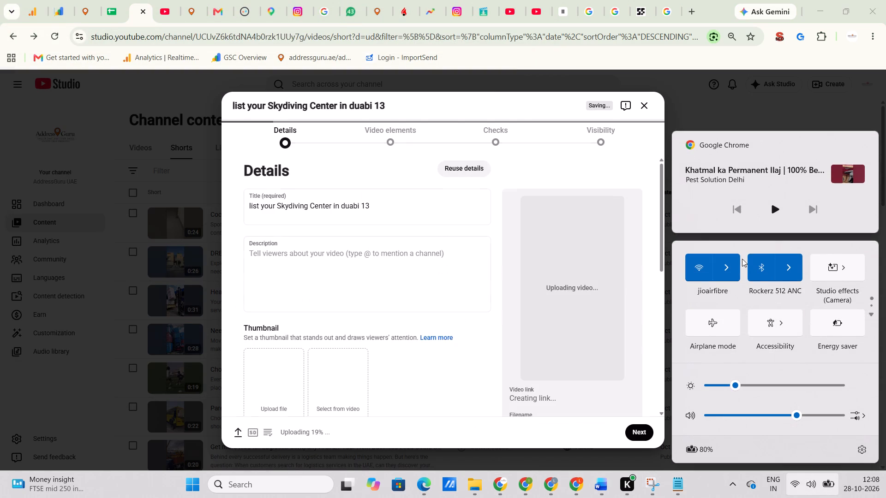
left_click(771, 216)
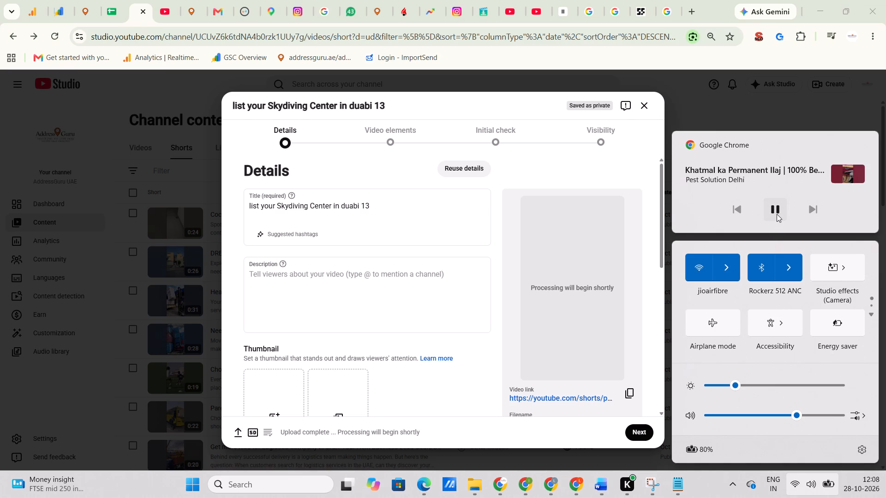
left_click(777, 214)
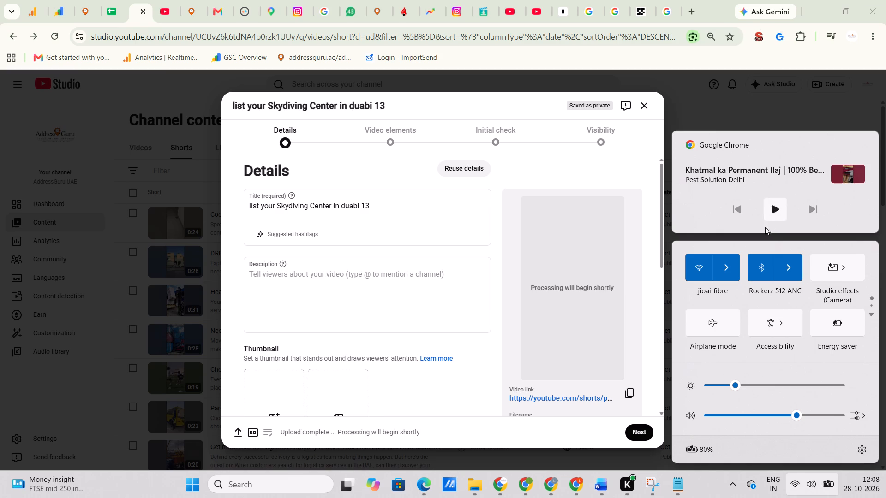
Play the video file 'list your Skydiving Center in duabi (13)' from the Downloads folder to review it, closing the player and folder.
left_click(474, 481)
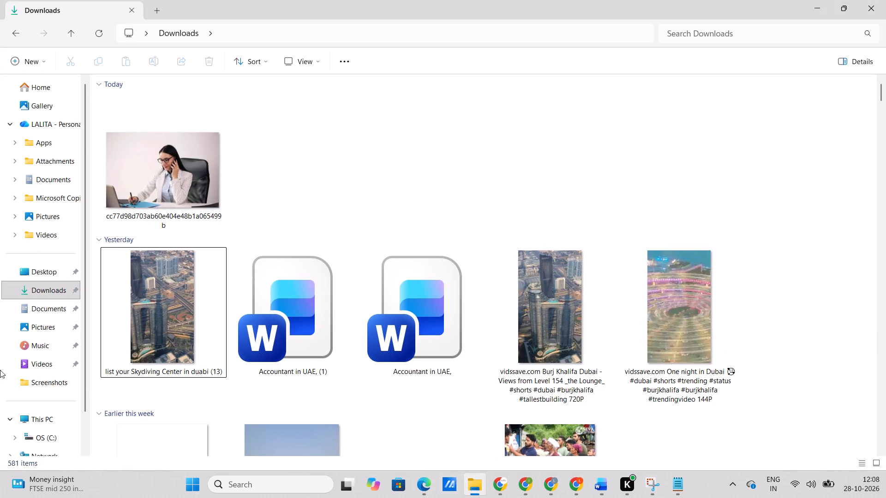
double_click(178, 343)
left_click(178, 342)
double_click(181, 342)
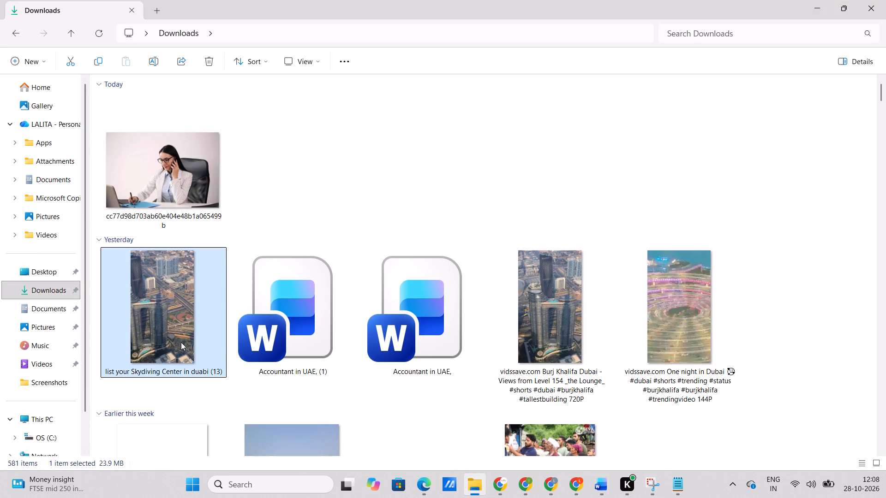
double_click(181, 342)
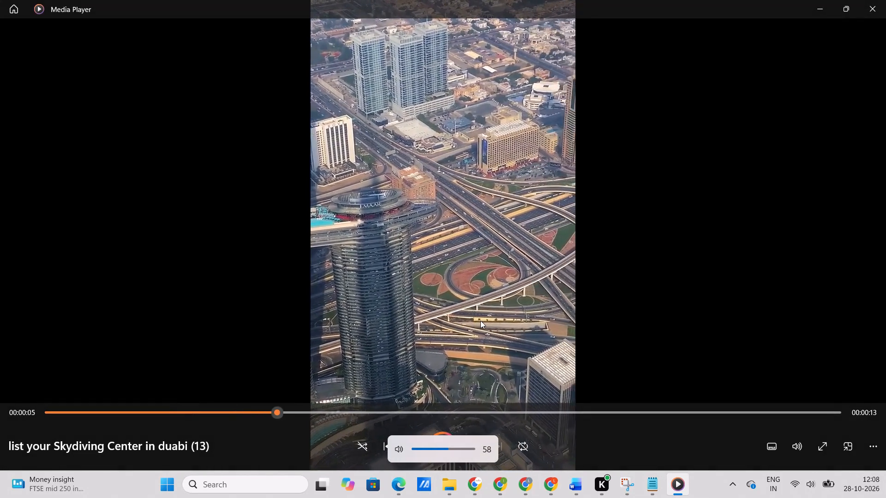
left_click(868, 8)
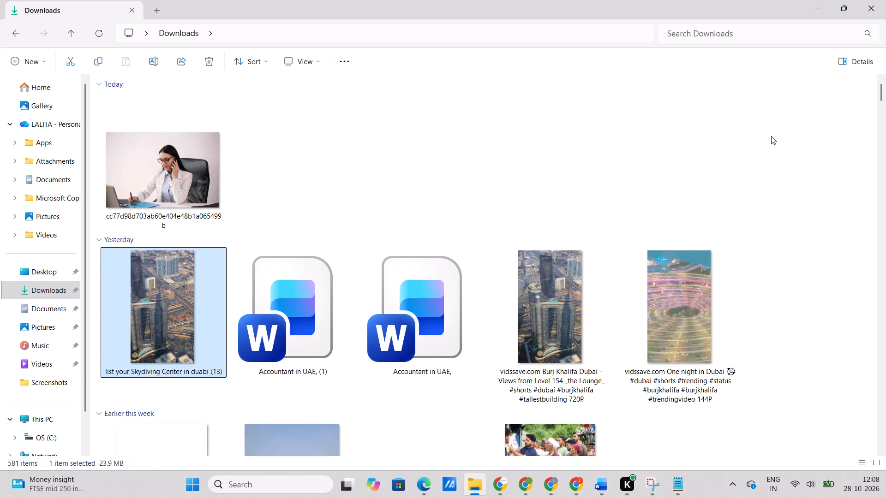
left_click(814, 0)
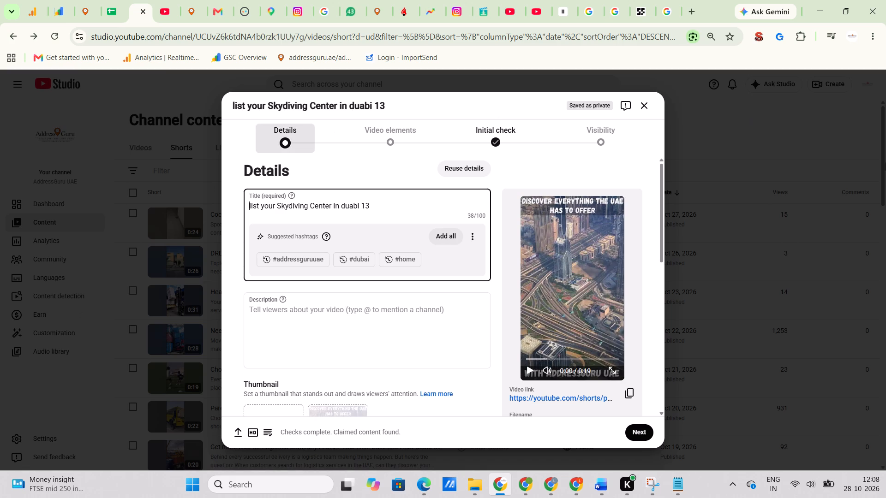
left_click(521, 487)
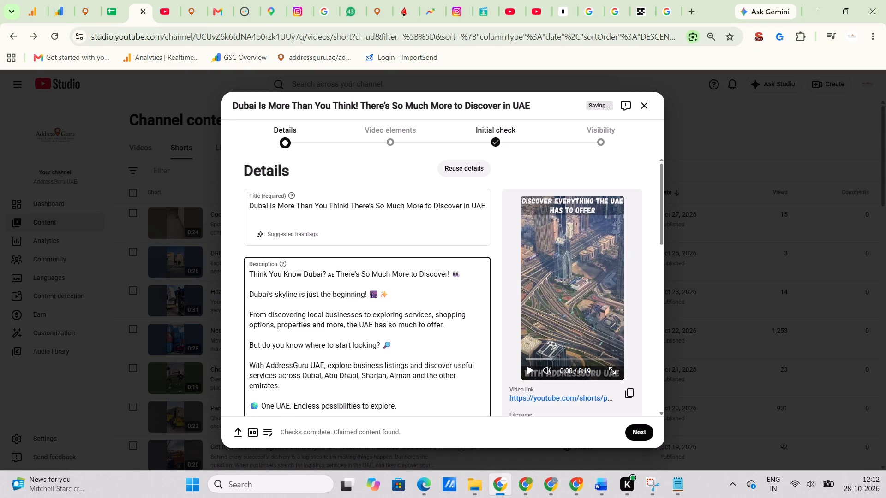
Remove the emojis and AE flag from the description's first two lines, leaving single spacing after 'Think You Know Dubai?'.
left_click(402, 297)
key("BackSpace")
key("BackSpace")
key("BackSpace")
left_click(465, 271)
key("BackSpace")
left_click(333, 275)
key("BackSpace")
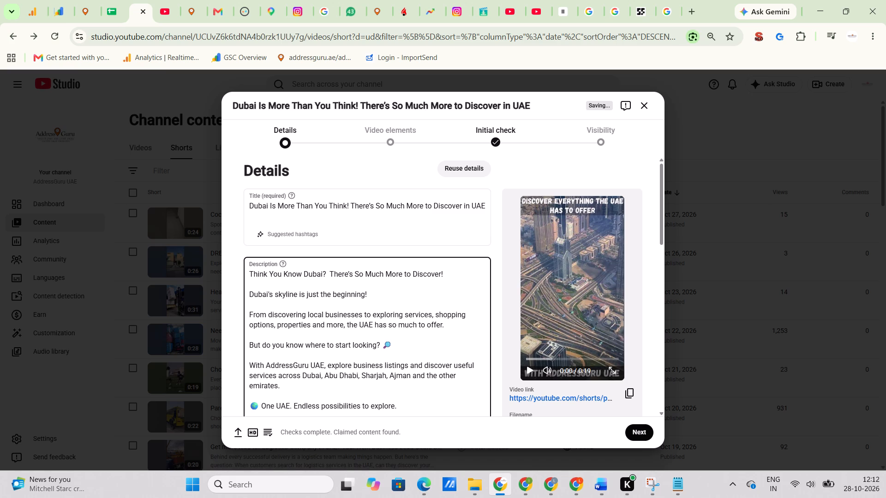
key("BackSpace")
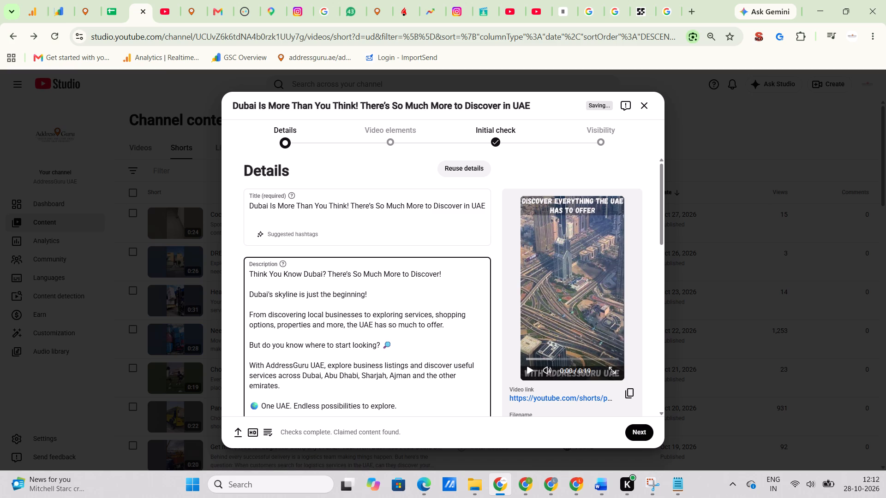
Delete the description line 'Dubai's skyline is just the beginning!' and its surplus blank lines, keeping one blank line before the next paragraph.
left_click_drag(384, 296, 246, 294)
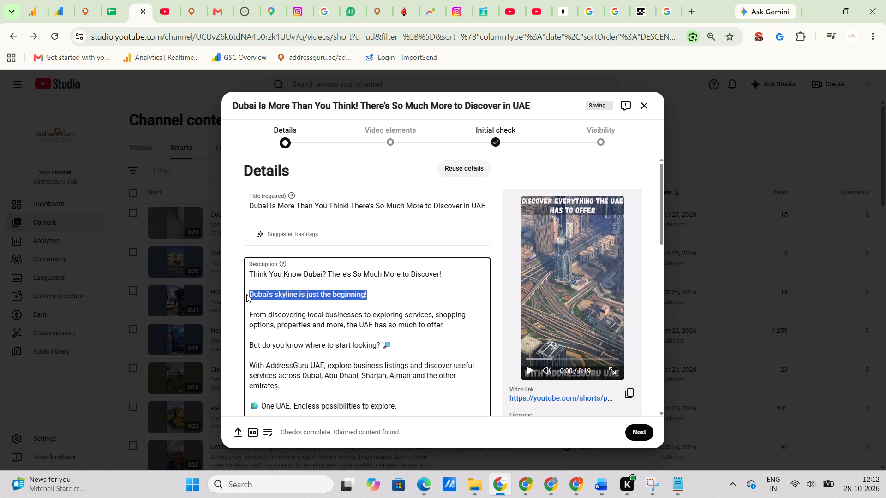
left_click_drag(246, 294, 251, 298)
key("BackSpace")
key("BackSpace")
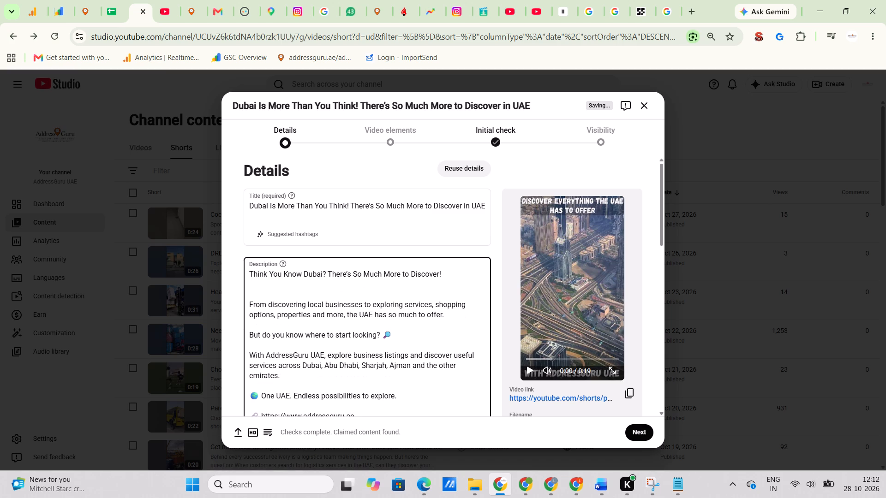
key("Down")
key("BackSpace")
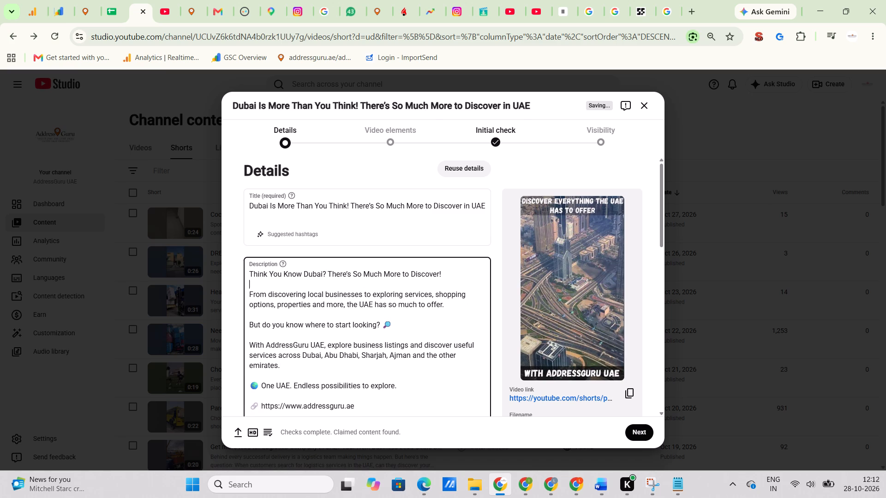
Remove the magnifying-glass emoji after 'But do you know where to start looking?' in the description.
left_click(426, 324)
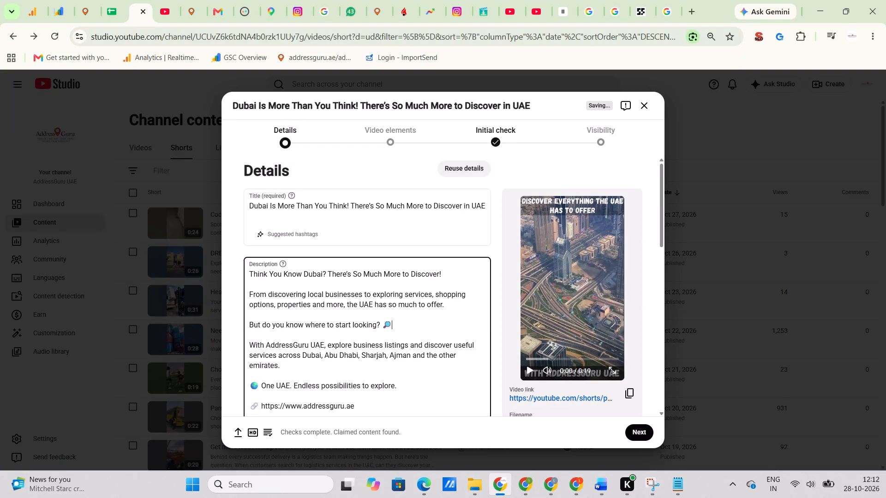
Remove the magnifier emoji after 'start looking?' and the globe emoji before 'One UAE' from the description.
key("BackSpace")
key("BackSpace")
left_click(259, 386)
key("BackSpace")
key("BackSpace")
key("Return")
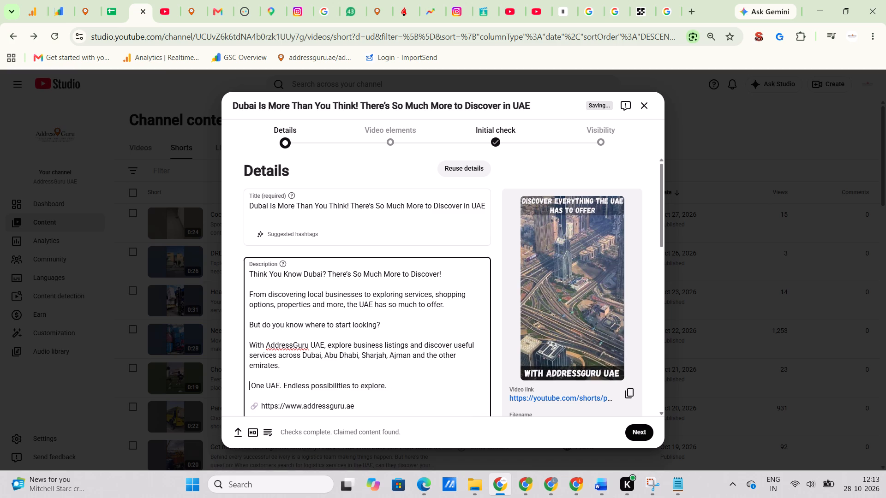
Shorten the description's website link to 'addressguru.ae', delete its link emoji and place it directly under the 'One UAE' line.
left_click_drag(287, 405, 240, 403)
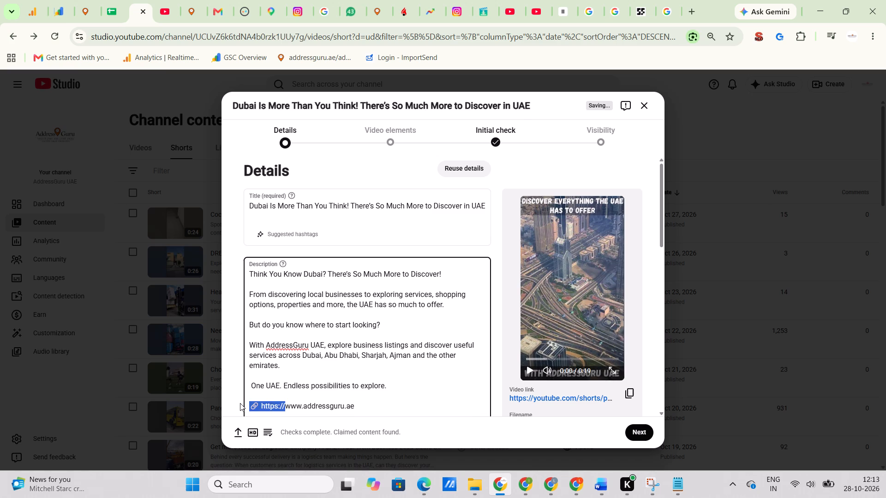
left_click_drag(240, 403, 276, 408)
left_click(304, 397)
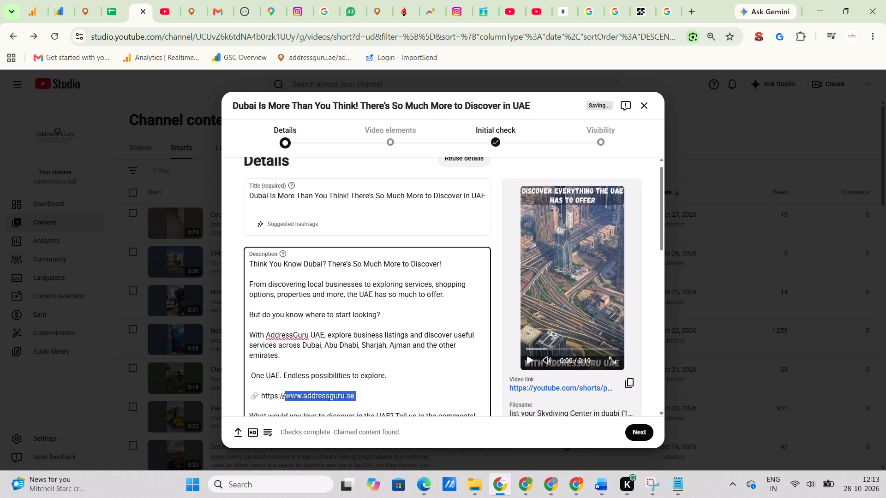
left_click(304, 397)
key("BackSpace")
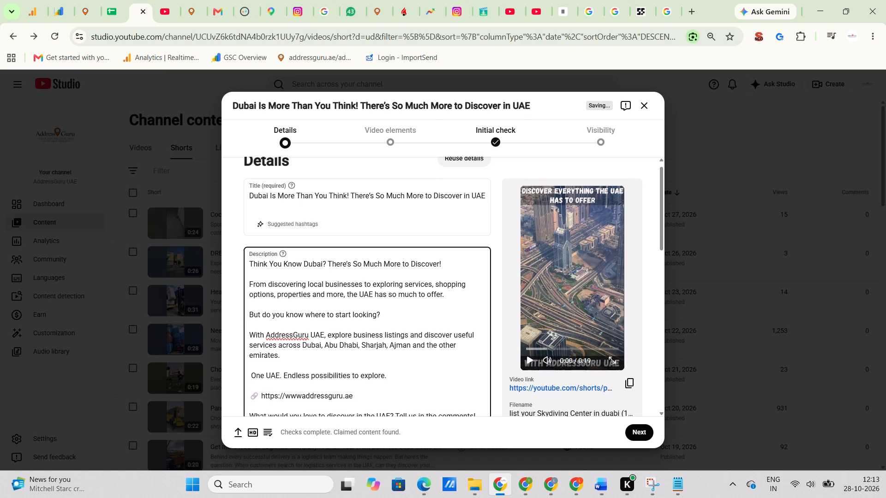
key("BackSpace")
key("BackSpace")
key("BackSpace")
key("BackSpace")
key("BackSpace")
key("BackSpace")
key("BackSpace")
key("BackSpace")
key("BackSpace")
key("BackSpace")
key("BackSpace")
key("BackSpace")
key("BackSpace")
key("BackSpace")
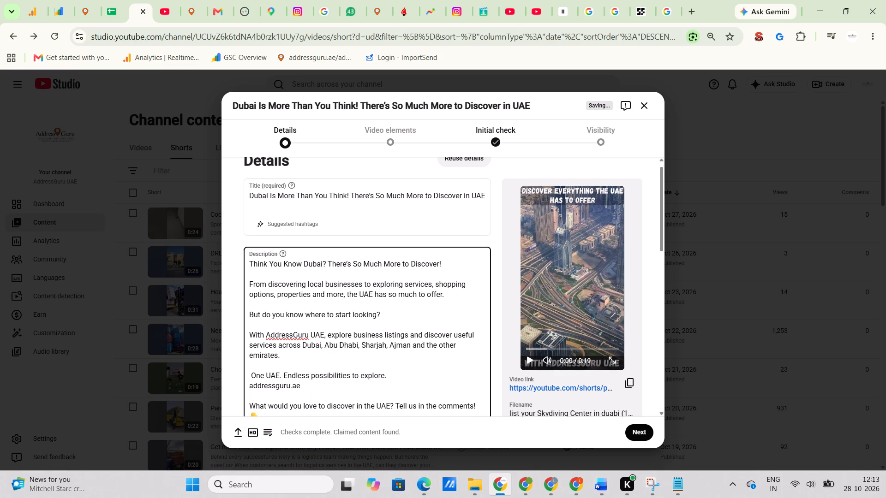
Delete the leading space before 'One UAE. Endless possibilities to explore.' in the description.
key("Up")
key("Right")
key("BackSpace")
Delete the line 'What would you love to discover in the UAE? Tell us in the comments!' and its emoji from the description.
scroll(311, 338, "down", 1)
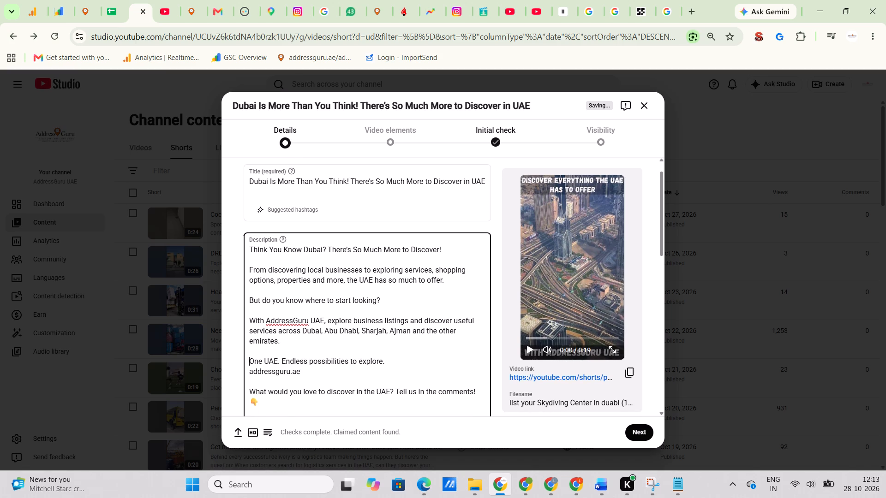
scroll(315, 339, "down", 1)
triple_click(305, 342)
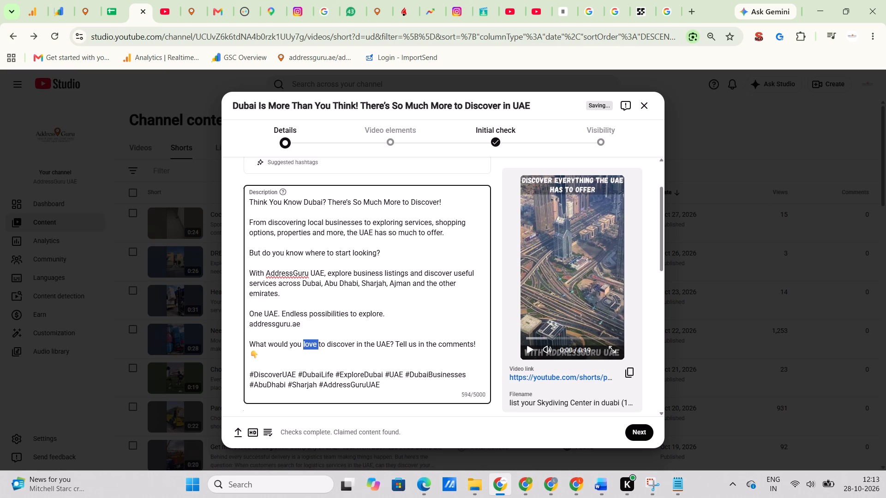
left_click(305, 342)
key("BackSpace")
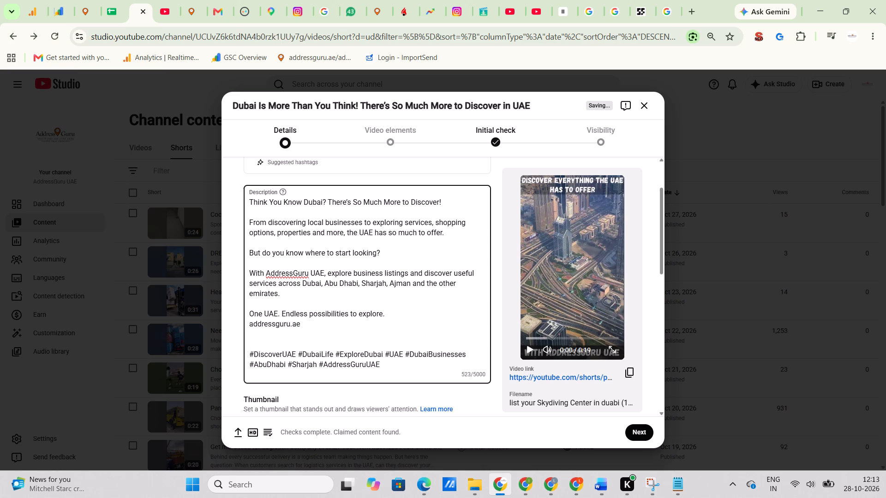
Delete the extra blank line between 'addressguru.ae' and the hashtags in the description, then place the cursor after '#AddressGuruUAE'.
key("BackSpace")
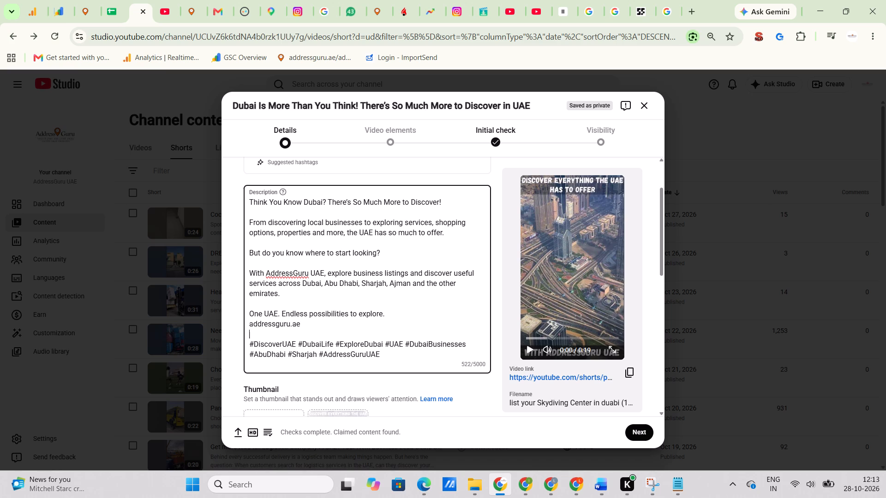
scroll(405, 290, "down", 1)
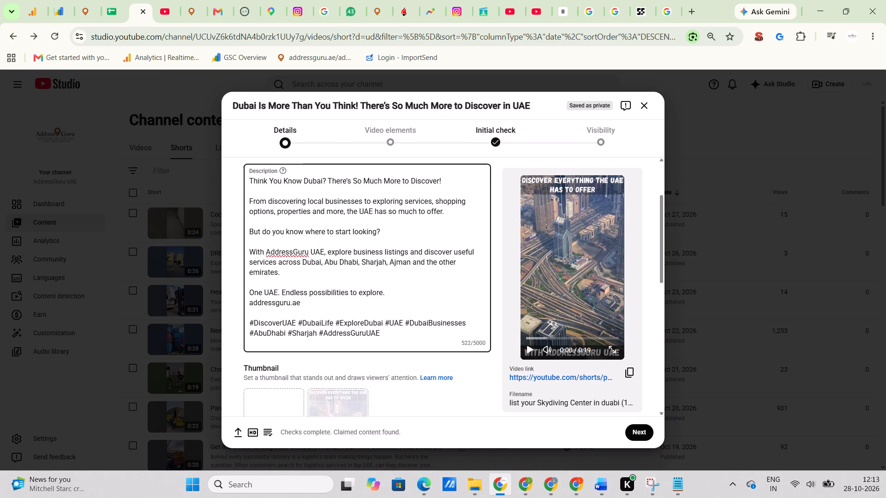
scroll(419, 318, "down", 1)
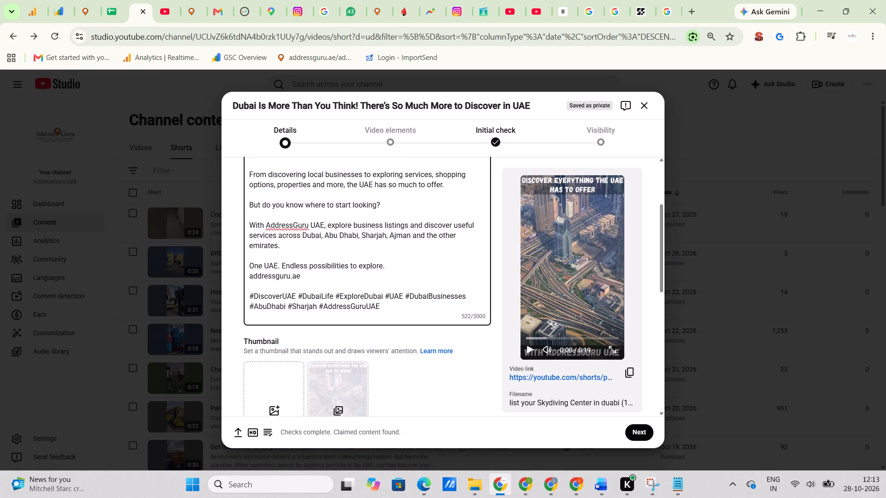
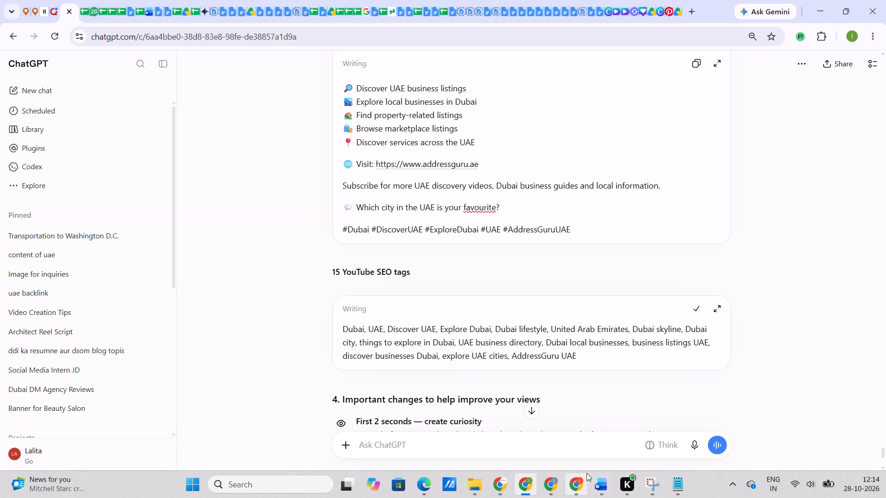
Switch back to the YouTube Studio upload and set the audience to 'No, it's not made for kids'.
left_click(506, 488)
scroll(438, 345, "down", 5)
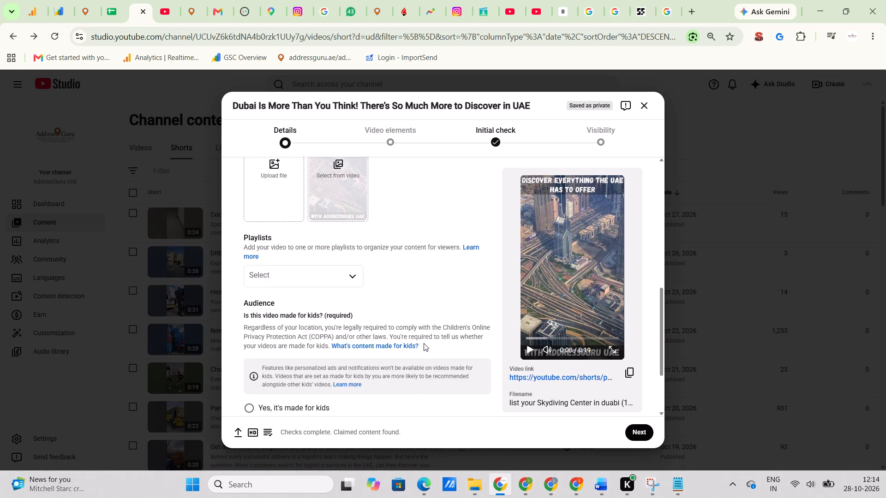
scroll(368, 357, "down", 3)
left_click(275, 329)
Expand the additional video details and paste the copied SEO tags as the video's tags.
scroll(273, 343, "down", 1)
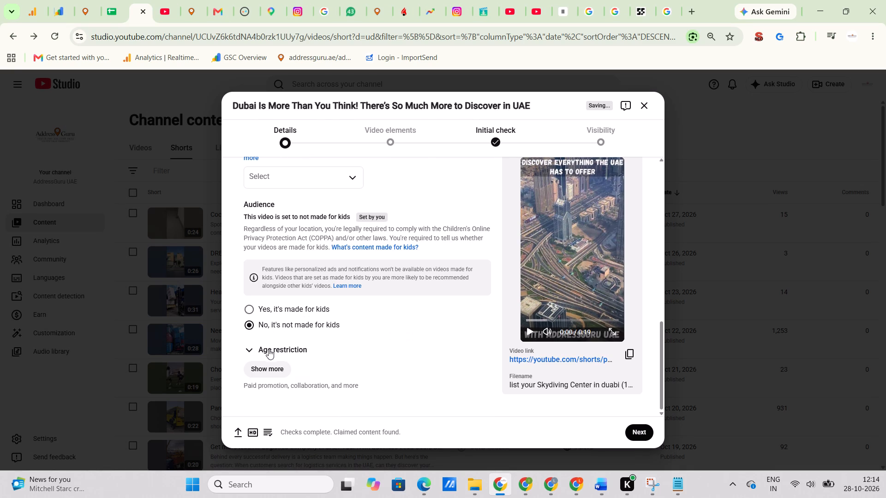
scroll(269, 349, "down", 1)
left_click(273, 366)
scroll(291, 367, "down", 5)
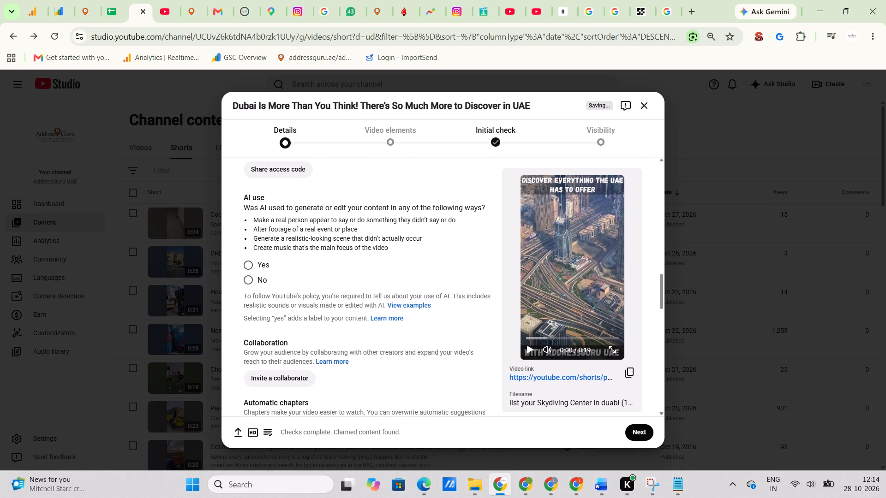
scroll(304, 353, "down", 7)
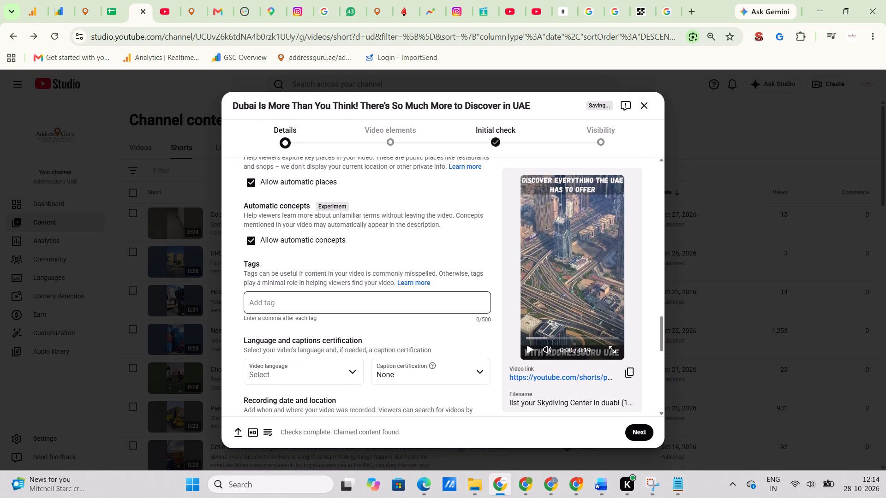
left_click(307, 302)
key("ctrl+v")
Add the tag 'Abu Dhabi' after the pasted tags, applying the spelling suggestions for both words.
scroll(376, 316, "down", 1)
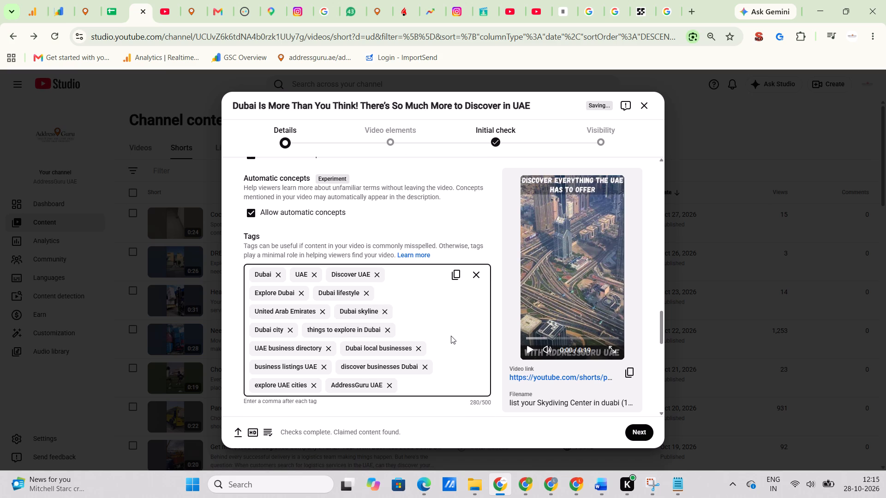
type("abu")
key("space")
key("d")
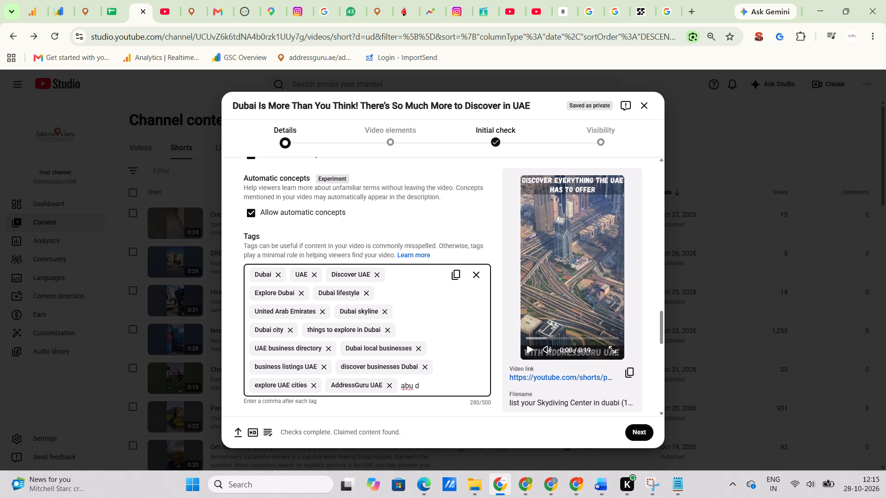
type("habi")
key("space")
right_click(427, 388)
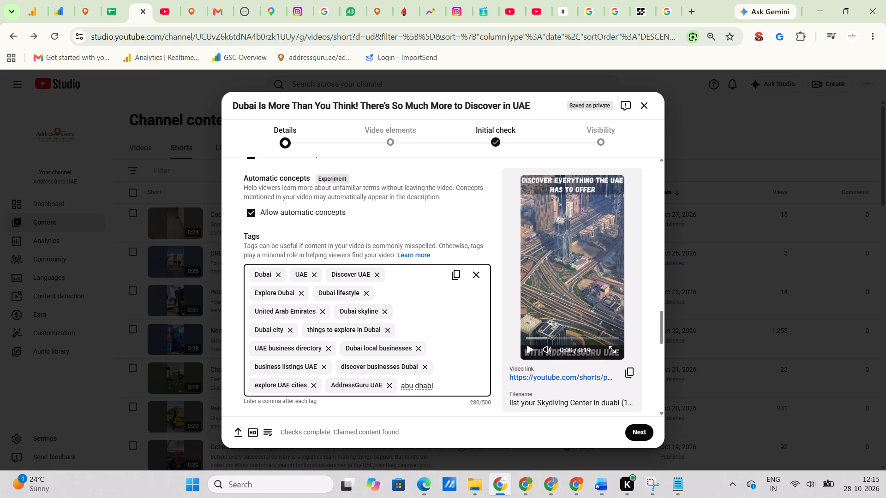
left_click(478, 114)
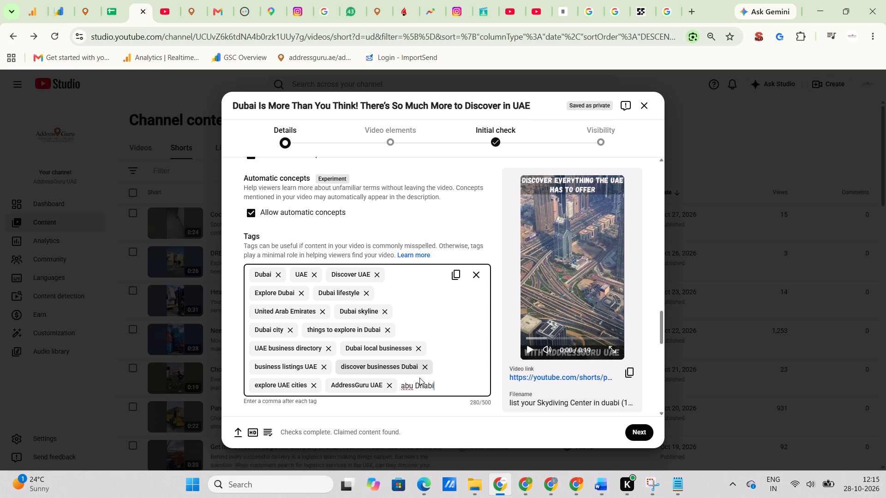
right_click(413, 386)
left_click(467, 101)
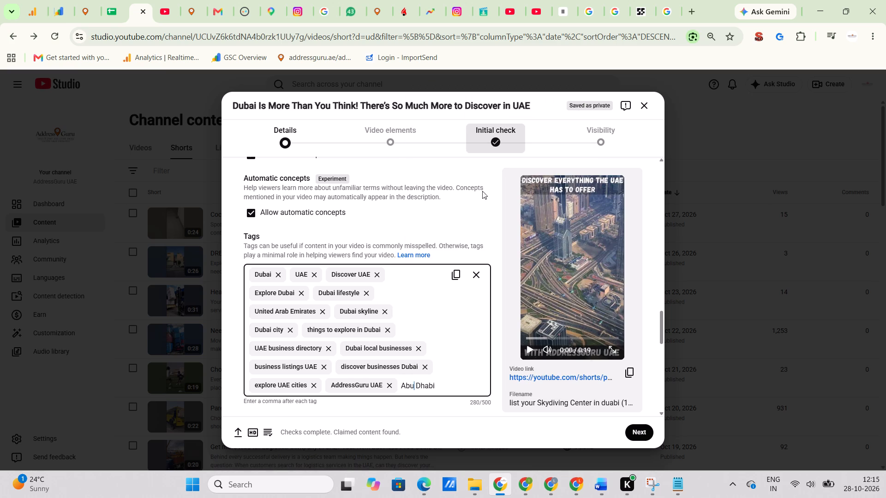
left_click(459, 387)
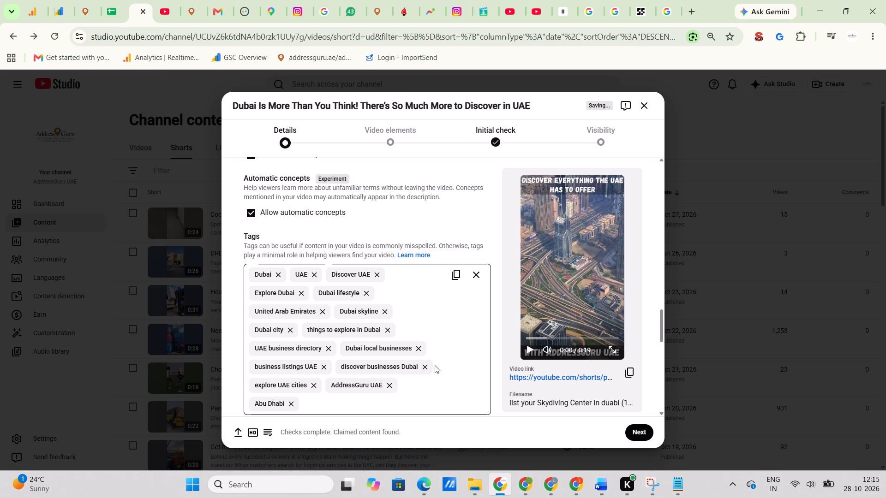
Add the tags 'ajman' and 'Sharjah', using the spelling suggestion for 'Sharjah'.
left_click(390, 397)
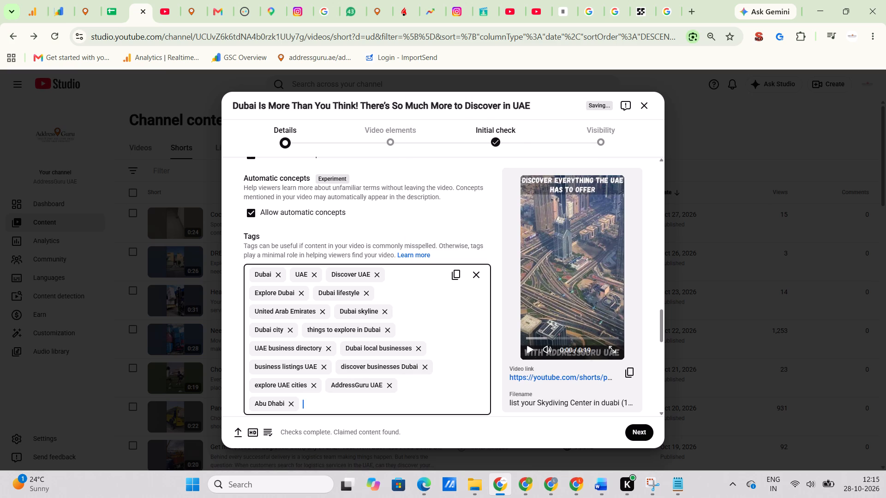
type("ajman")
key("Return")
type("sharjha")
key("BackSpace")
key("BackSpace")
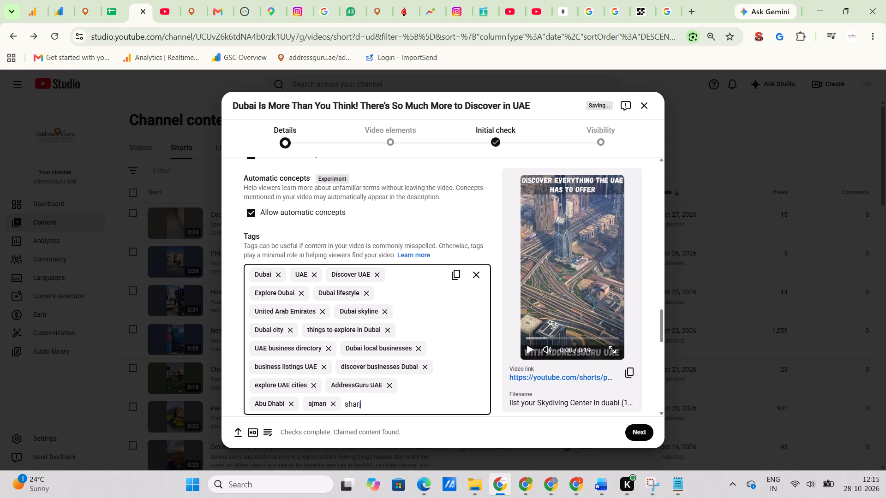
type("ha")
right_click(359, 407)
left_click(431, 149)
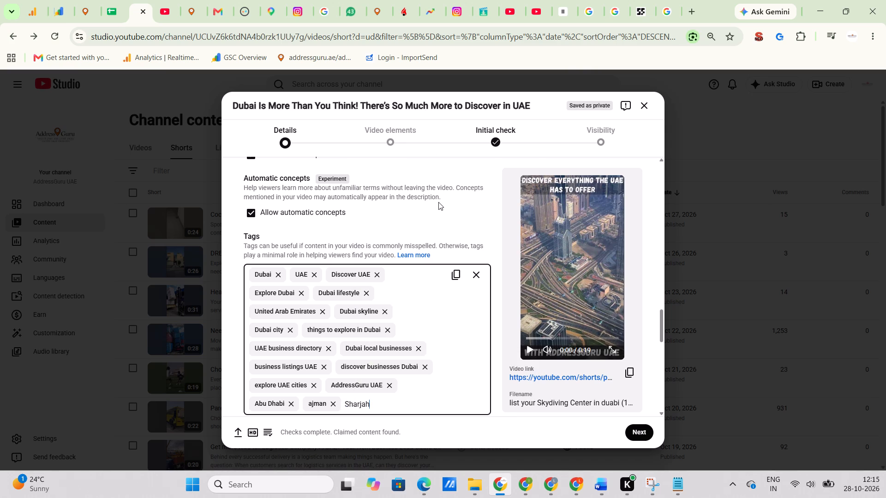
key("Return")
Set the video's thumbnail to the first suggested frame, showing the towers without overlaid text.
scroll(406, 171, "up", 4)
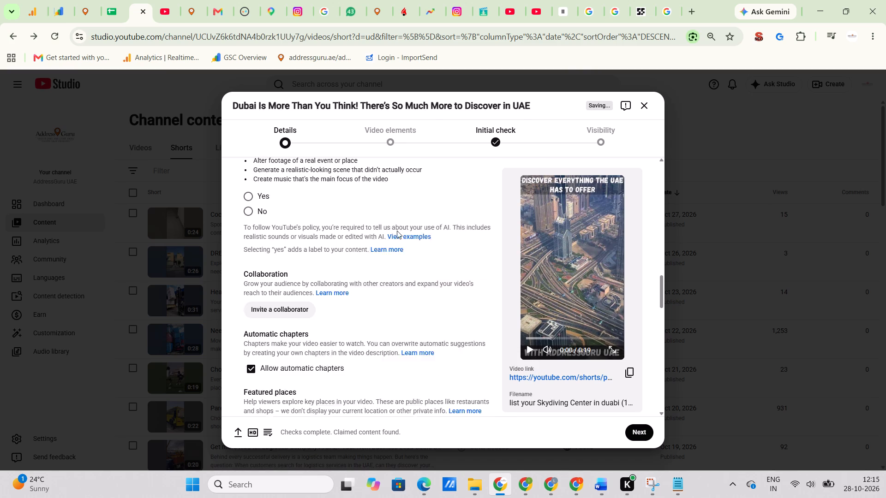
scroll(383, 234, "up", 4)
scroll(352, 257, "up", 1)
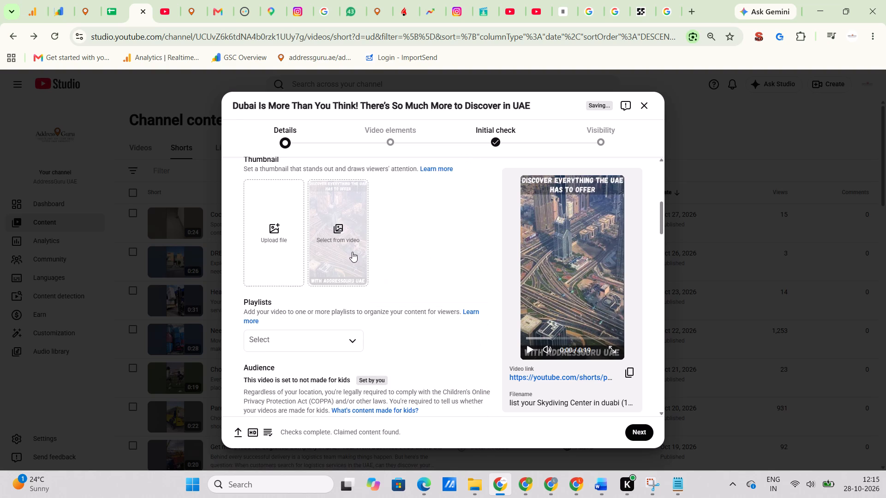
scroll(349, 261, "up", 3)
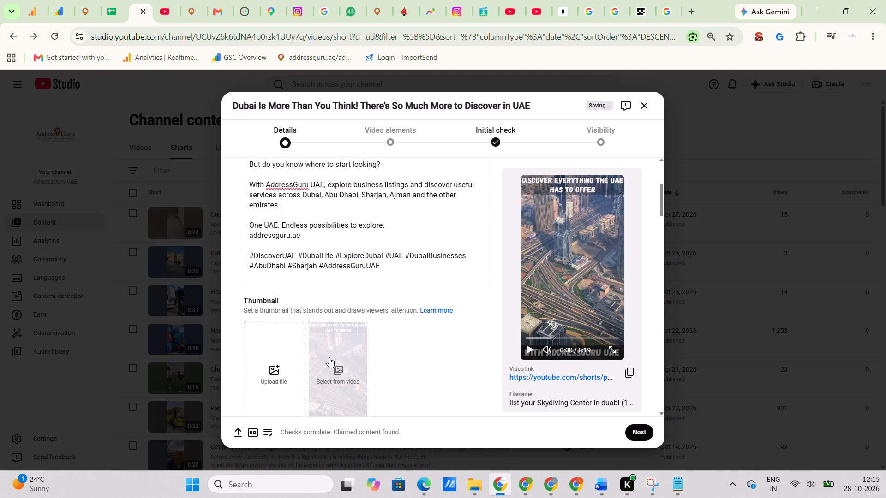
left_click(329, 357)
left_click(338, 273)
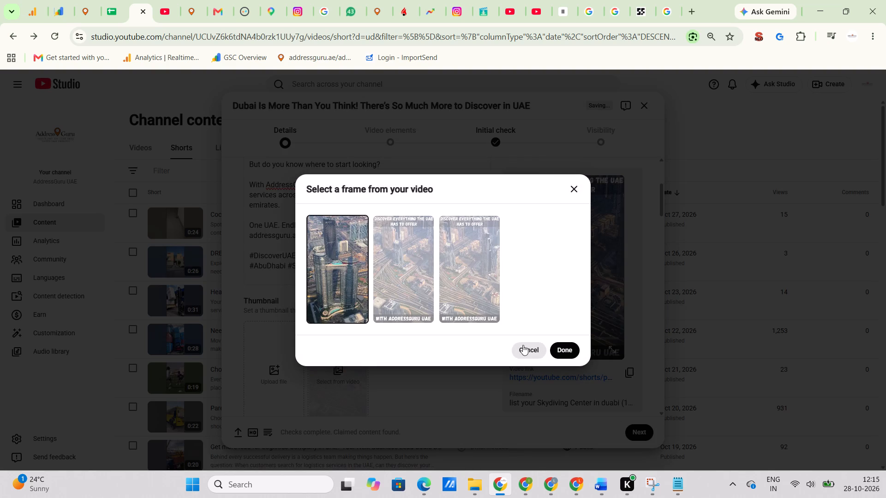
left_click(553, 348)
Replace #DiscoverUAE and #DubaiLife in the description with the suggested #discoveruae and #dubailife, removing the extra spaces after them.
scroll(419, 327, "up", 1)
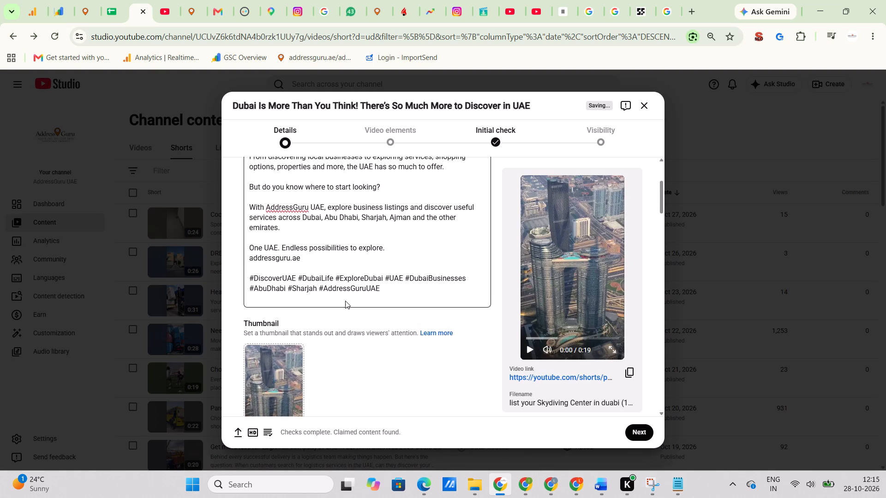
scroll(345, 301, "up", 1)
left_click(286, 285)
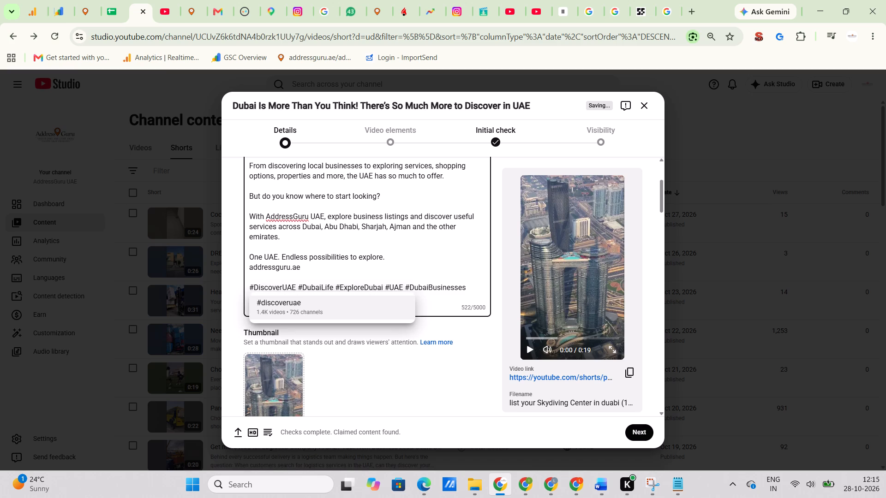
left_click(294, 308)
left_click(323, 287)
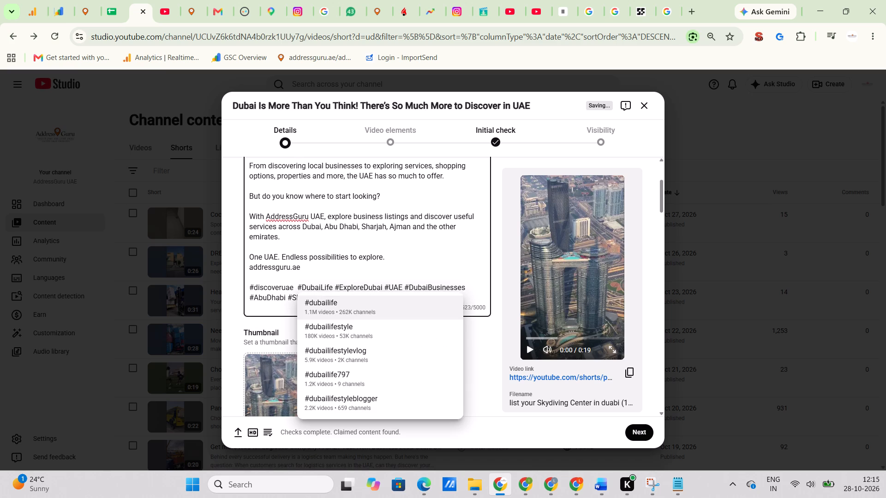
left_click(312, 288)
left_click(329, 305)
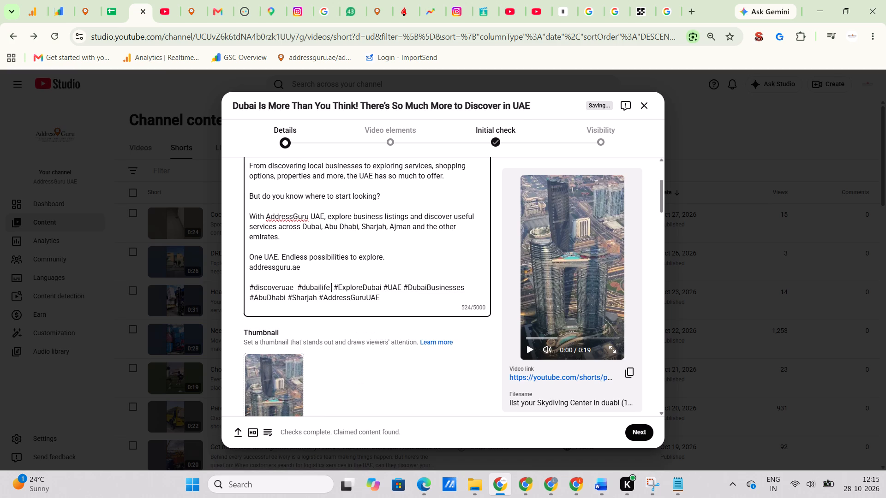
left_click(297, 287)
key("BackSpace")
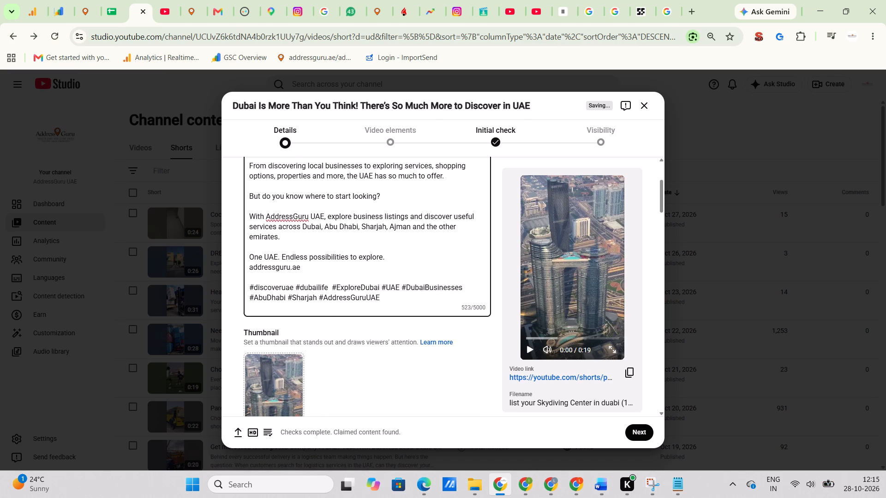
left_click(334, 288)
key("BackSpace")
Replace #ExploreDubai and #UAE in the description with the suggested #exploredubai and #uae, deleting the leftover 'UAE' and extra spaces.
left_click(347, 285)
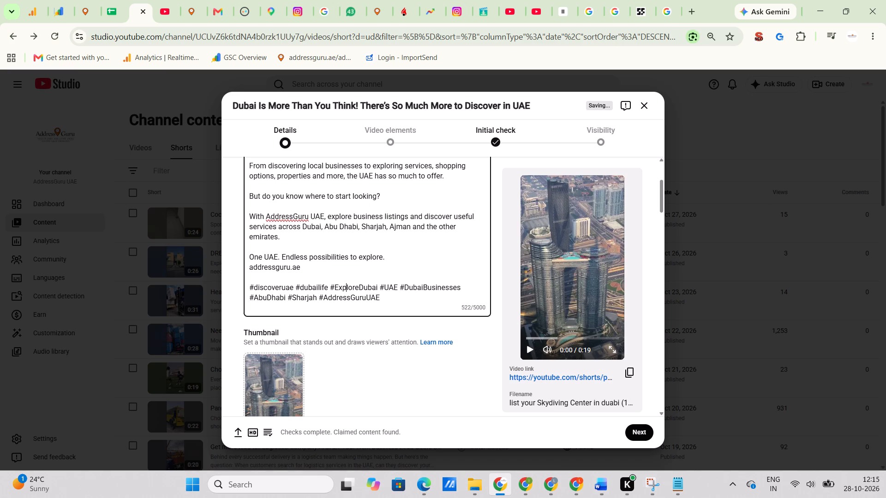
left_click(371, 305)
key("Right")
key("BackSpace")
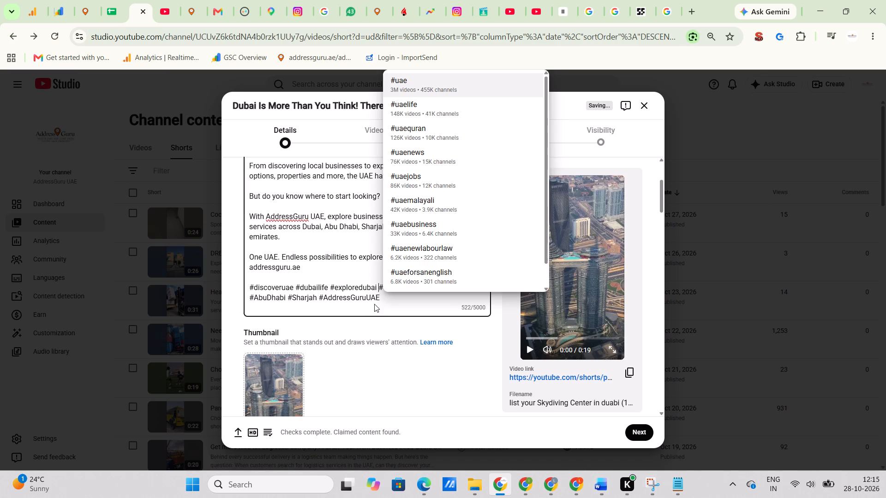
left_click(422, 83)
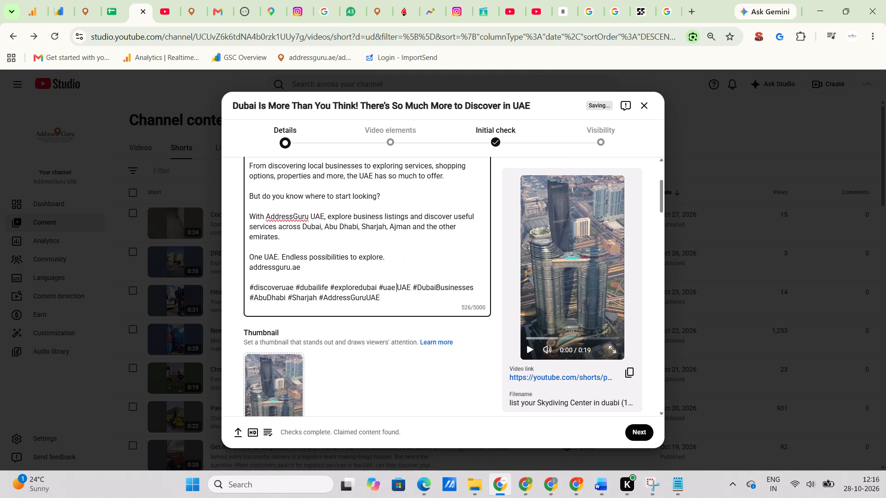
left_click(401, 288)
left_click_drag(409, 286, 397, 284)
key("BackSpace")
key("Right")
key("BackSpace")
Replace #DubaiBusinesses in the description with the suggested #dubaibusiness, removing the extra space after it.
left_click(434, 287)
left_click(418, 287)
left_click(466, 288)
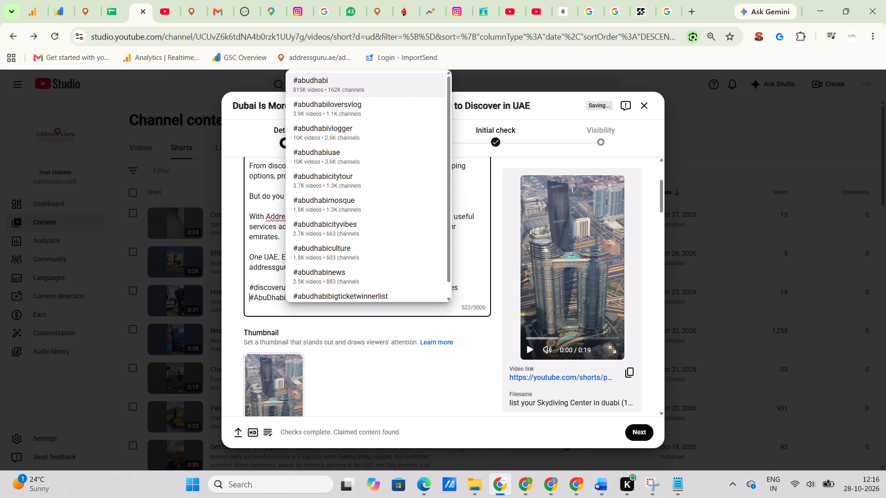
left_click(460, 287)
left_click(457, 288)
left_click(444, 287)
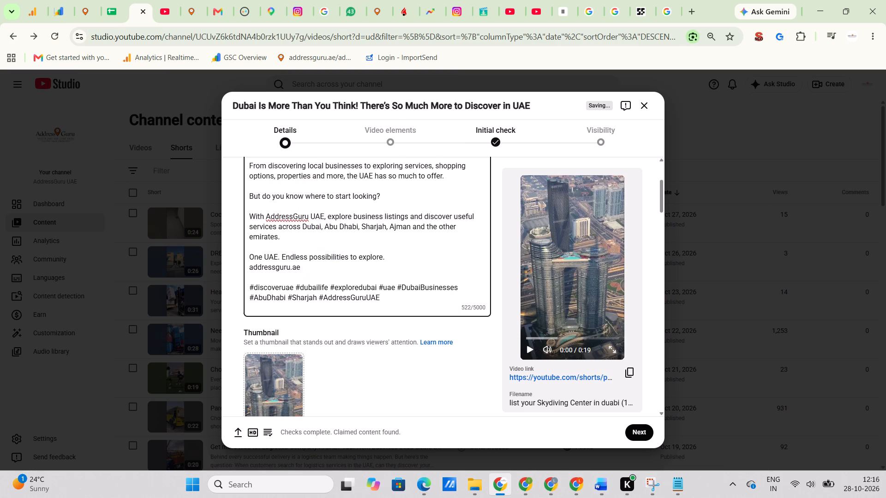
left_click(428, 287)
left_click(446, 287)
left_click(455, 286)
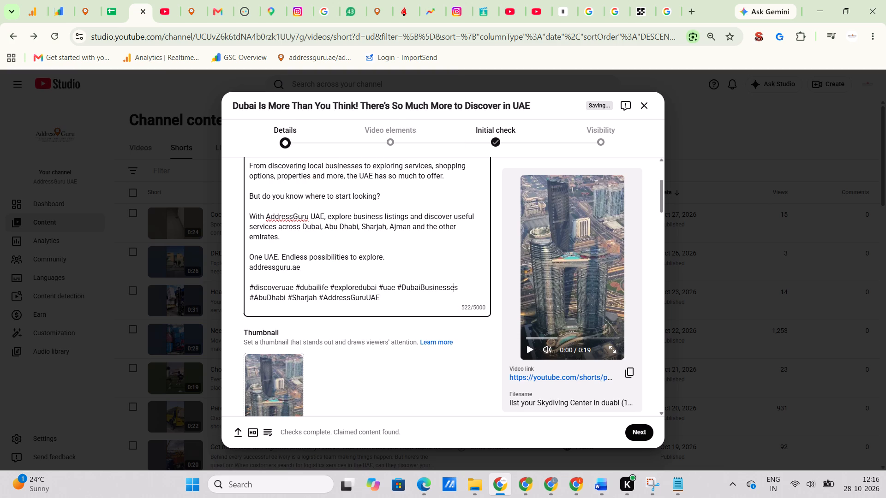
left_click(460, 286)
left_click(459, 286)
key("BackSpace")
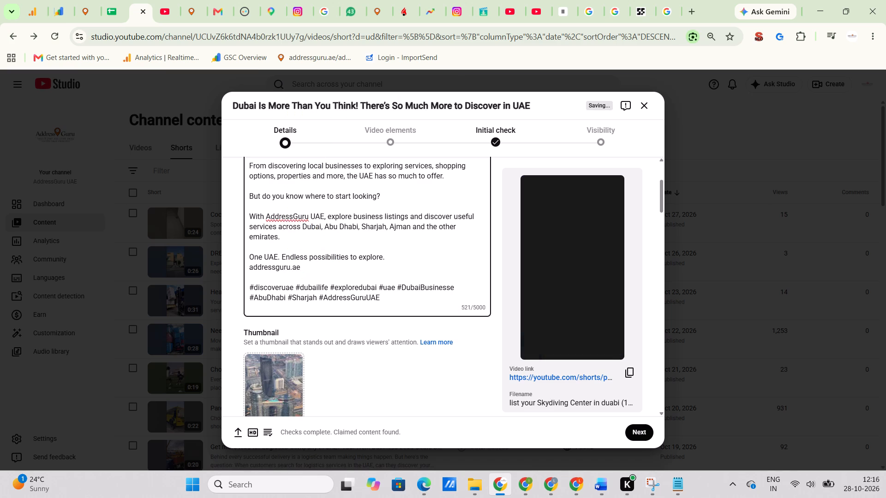
key("BackSpace")
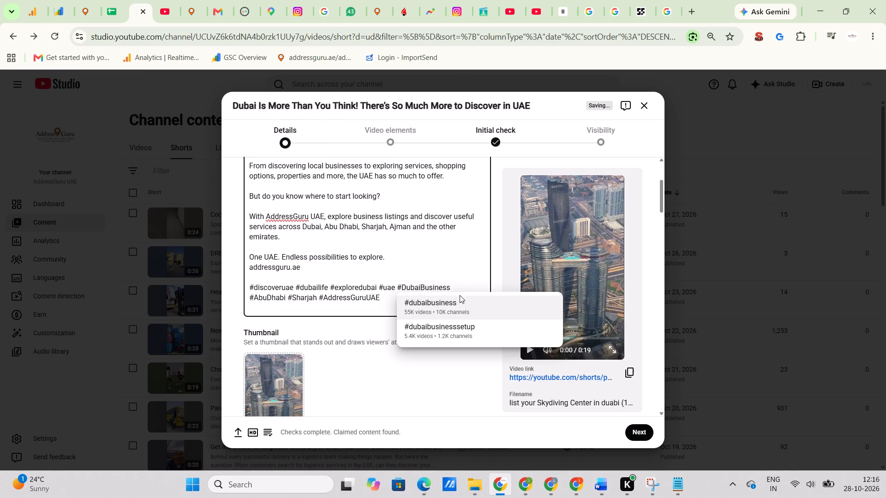
left_click(458, 306)
key("BackSpace")
Replace #AbuDhabi and #Sharjah in the description with the suggested #abudhabi and #sharjah, removing the extra spaces.
left_click(274, 301)
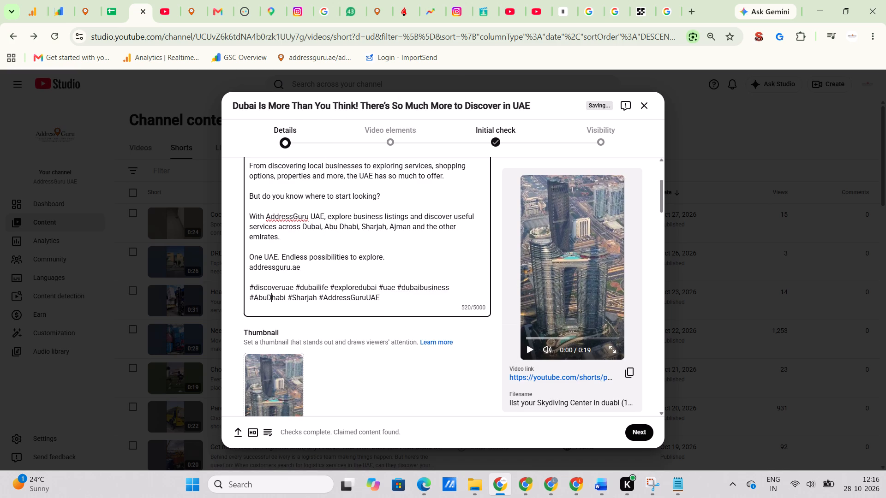
left_click(314, 91)
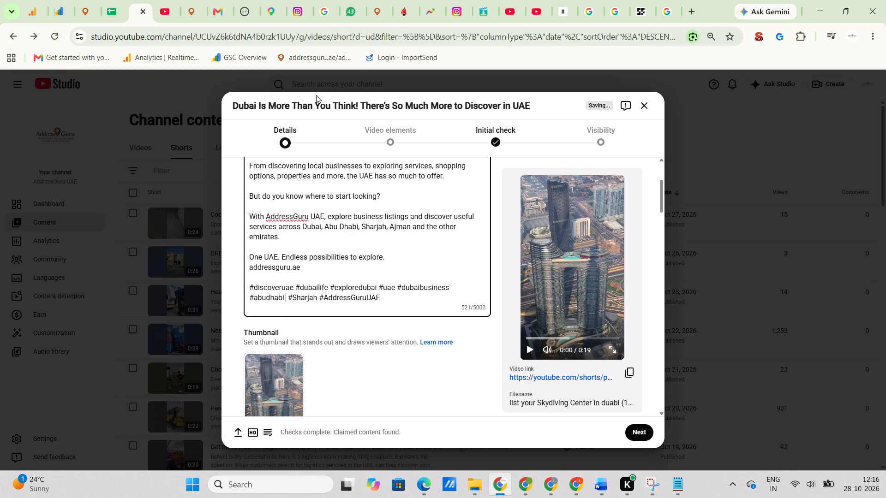
key("BackSpace")
left_click(275, 310)
left_click(299, 296)
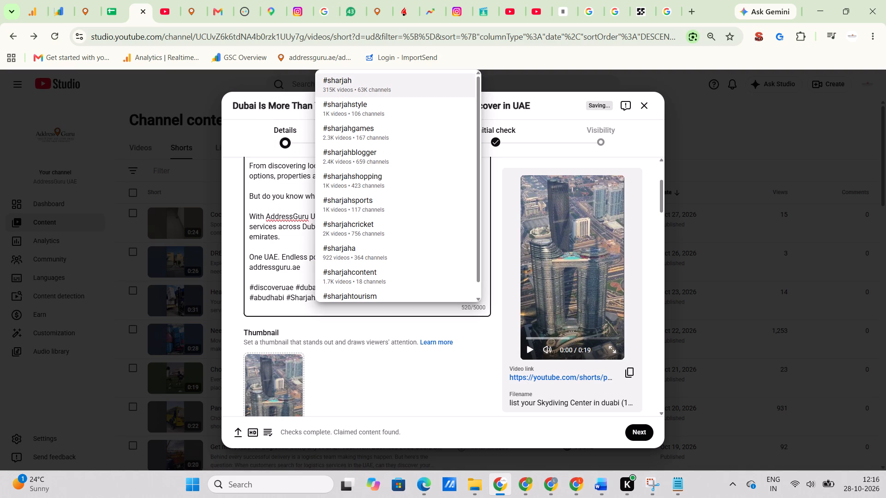
left_click(370, 93)
key("BackSpace")
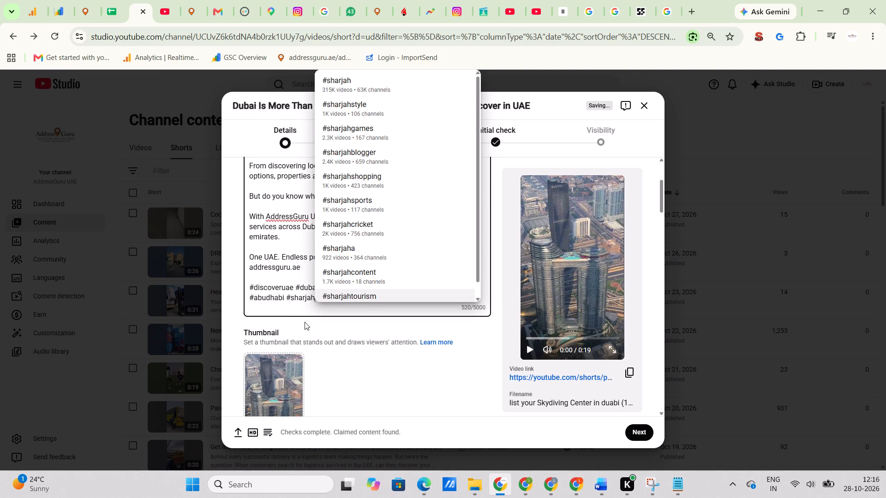
left_click(310, 311)
left_click(316, 300)
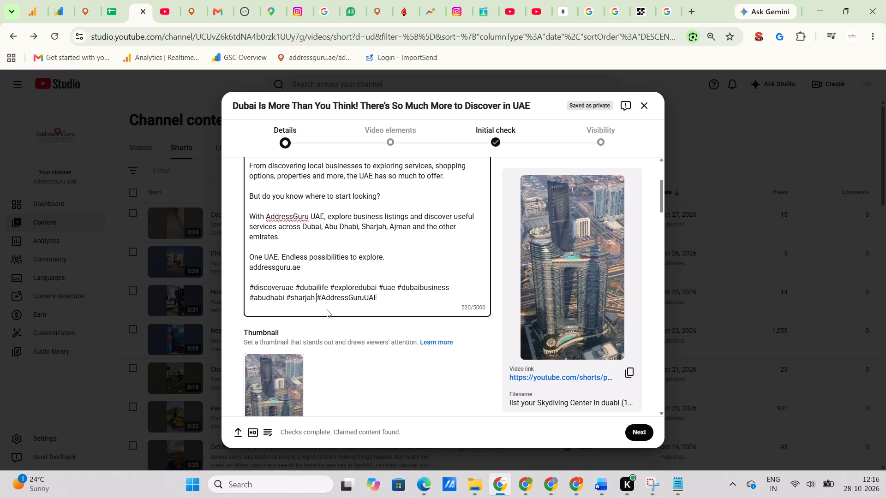
Add the suggested hashtags #dubai and #ajman between #sharjah and #AddressGuruUAE in the description.
key("space")
key("Left")
key("shift+numbersign")
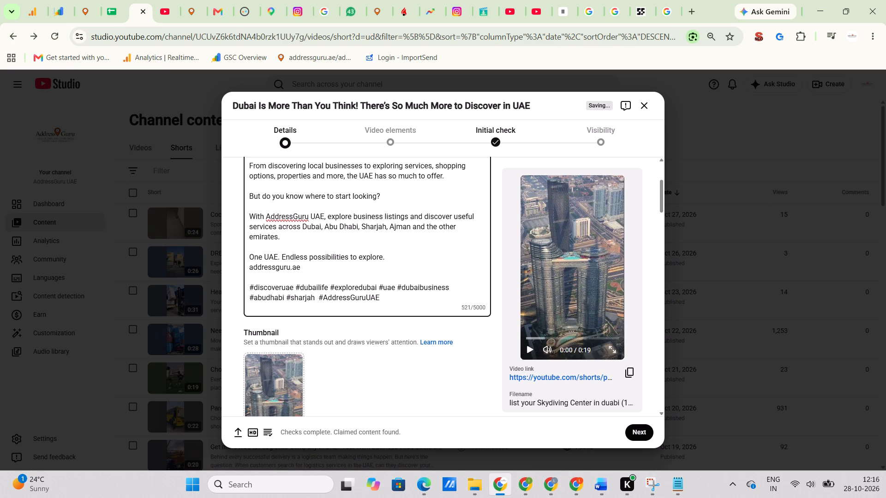
type("dubai")
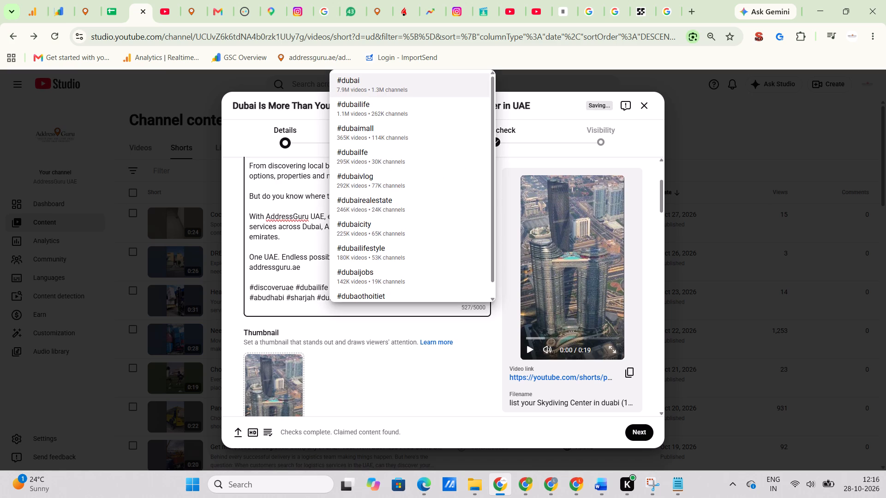
left_click(386, 91)
type("#ajman")
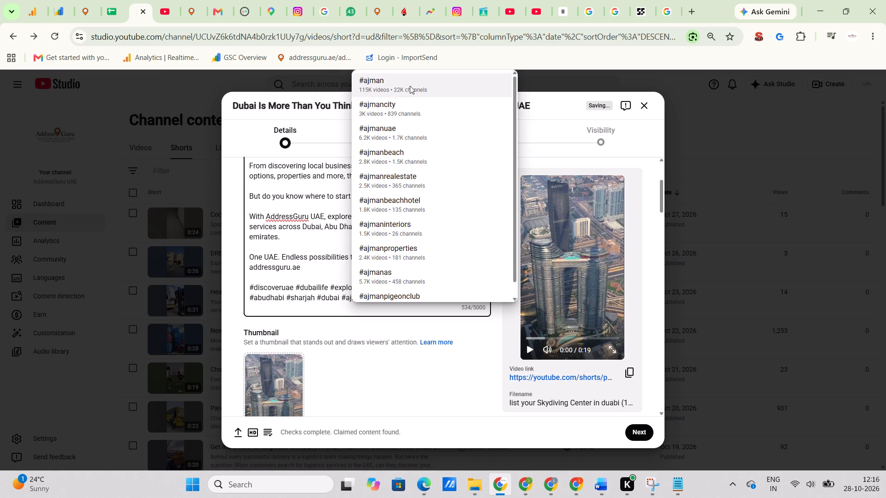
left_click(410, 86)
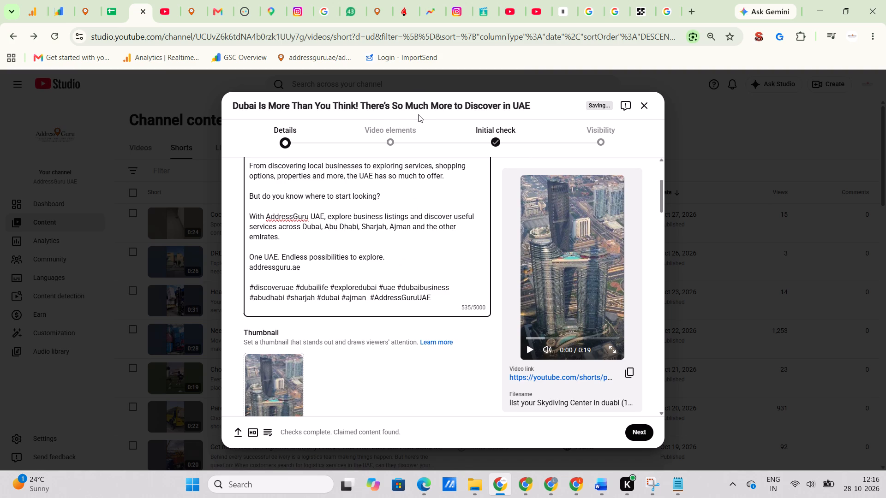
key("shift+numbersign")
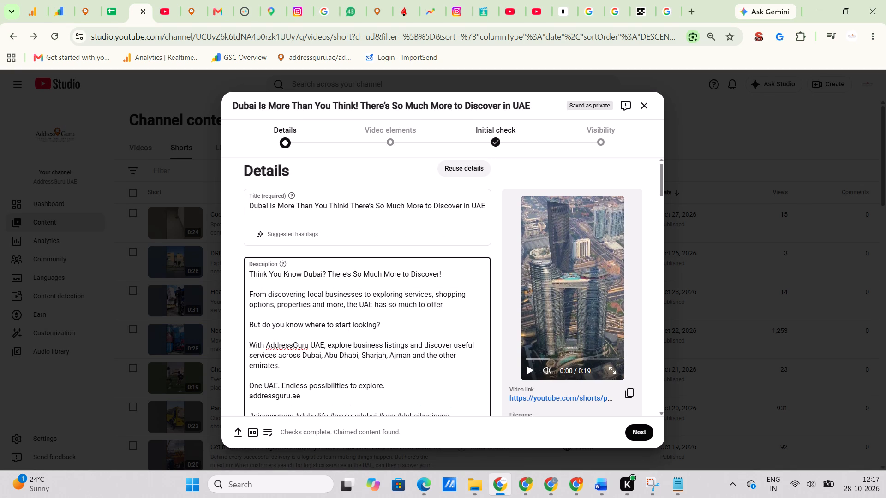
key("ctrl+a")
key("ctrl+c")
left_click(396, 302)
Look over the short's audience setting and tags, and advance the upload past the Details and Video elements stages.
scroll(398, 302, "down", 7)
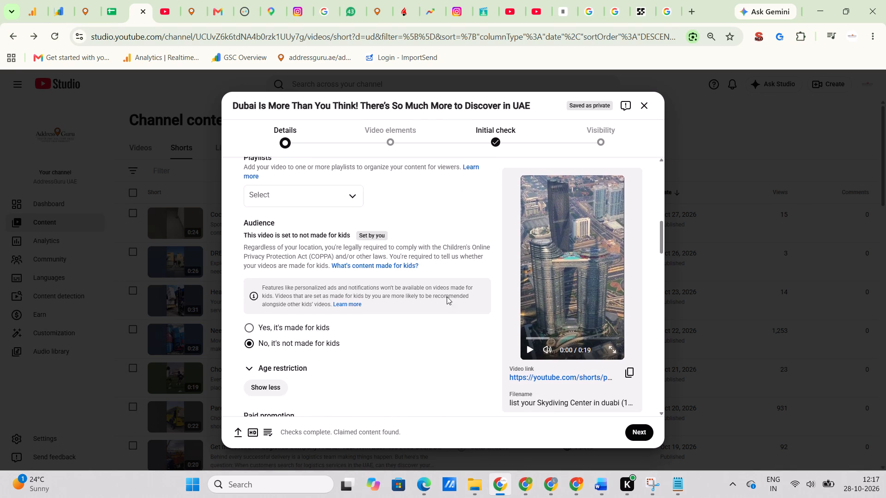
scroll(450, 296, "down", 10)
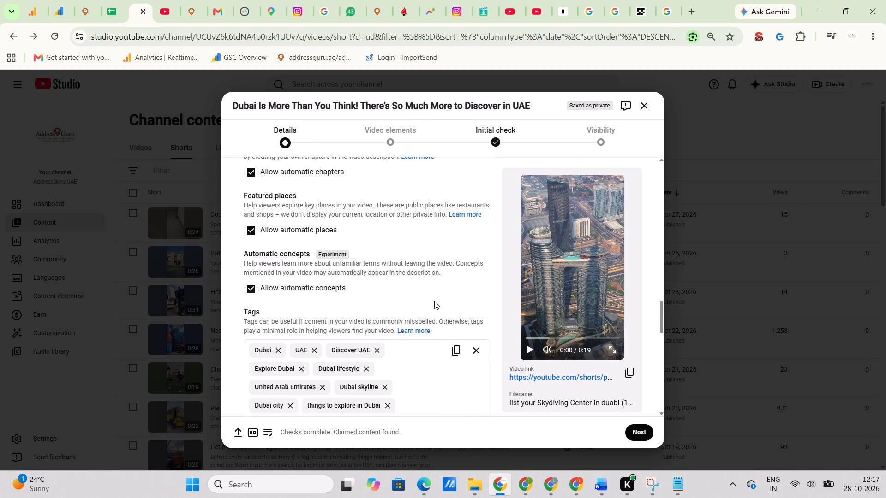
scroll(434, 301, "down", 4)
left_click(639, 433)
left_click(641, 432)
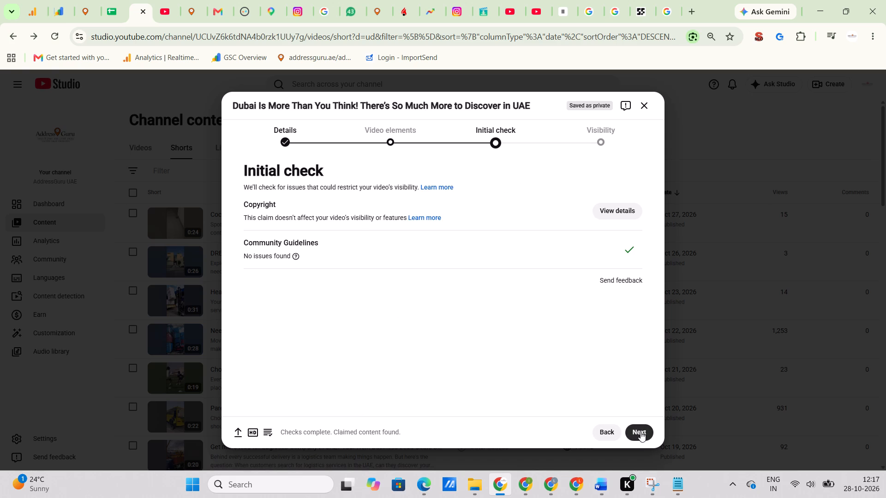
Pass the initial check, set the short's visibility to Public, publish it and dismiss the share dialog.
left_click(641, 432)
left_click(270, 292)
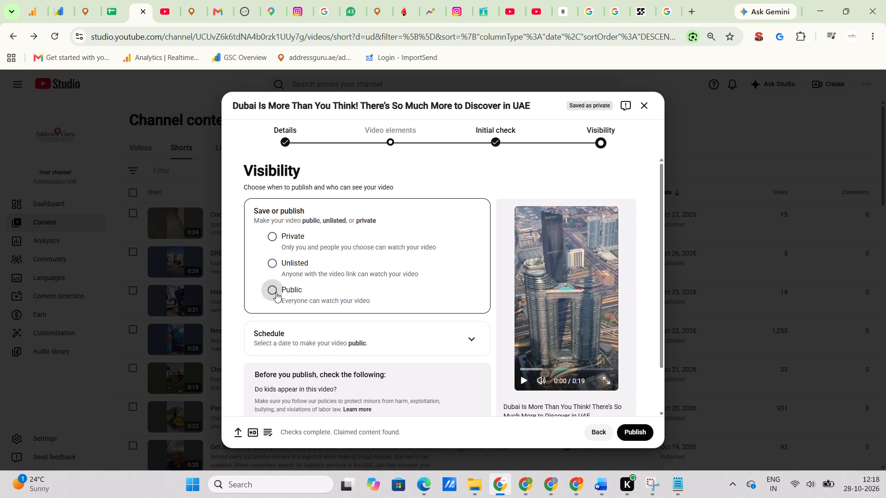
left_click(642, 433)
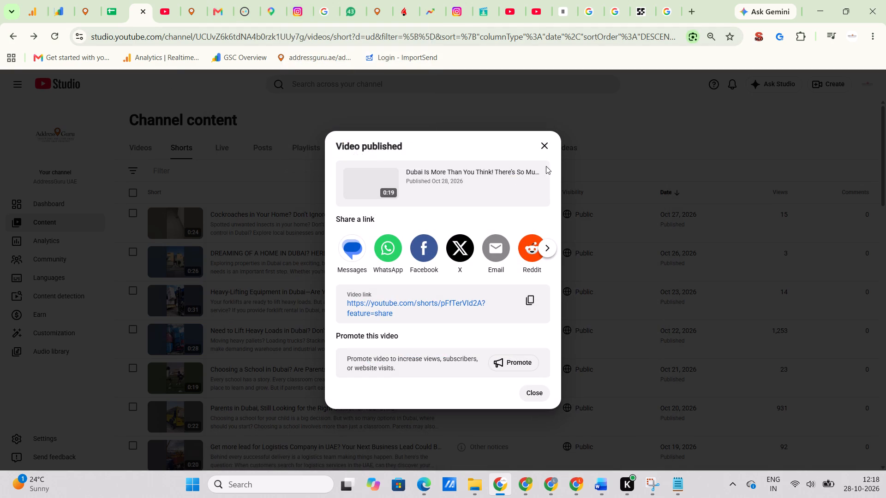
left_click(544, 144)
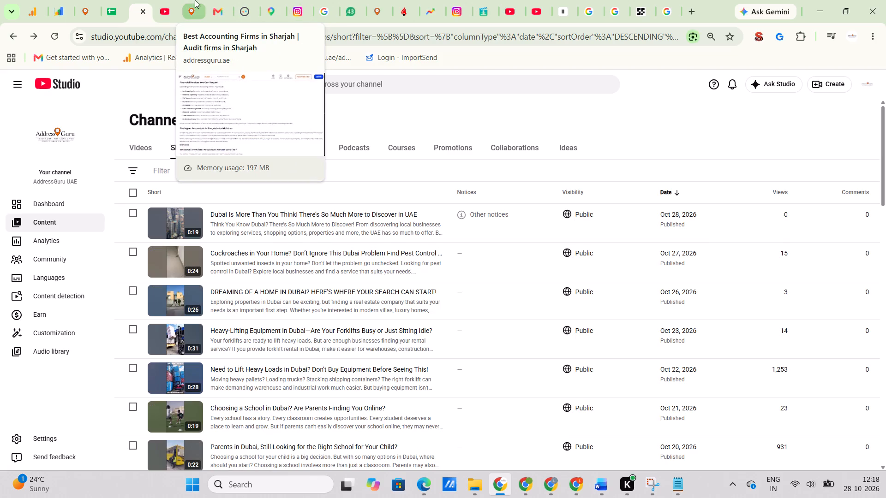
Switch to the addressguruuae Instagram account and start a new post with the video "list your Skydiving Center in duabi (13)" from Downloads.
left_click(296, 0)
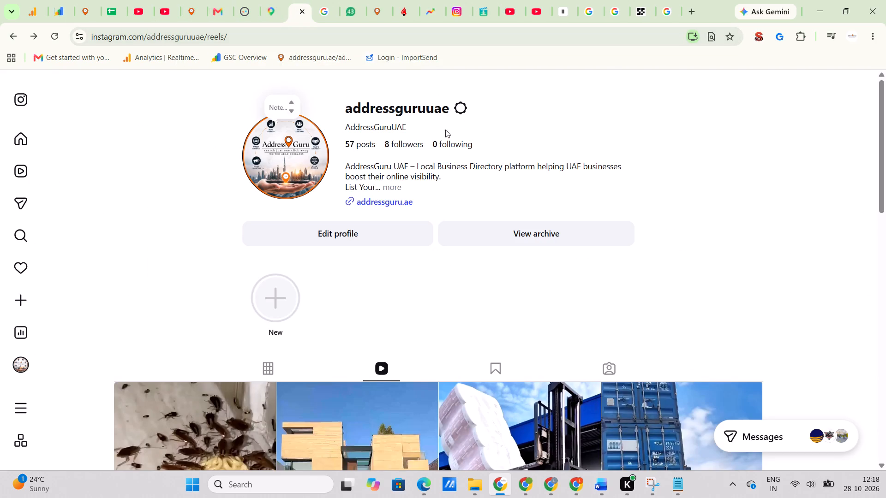
scroll(435, 143, "down", 3)
left_click(55, 30)
scroll(177, 256, "down", 3)
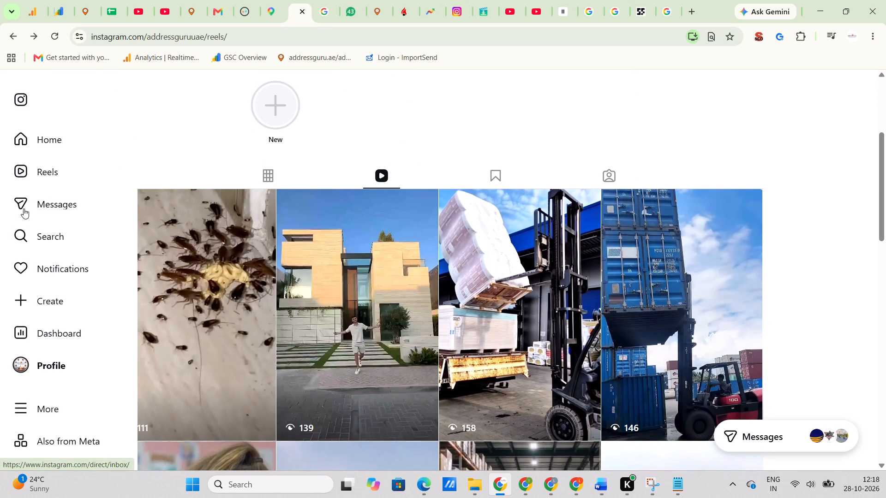
left_click(24, 303)
left_click(61, 325)
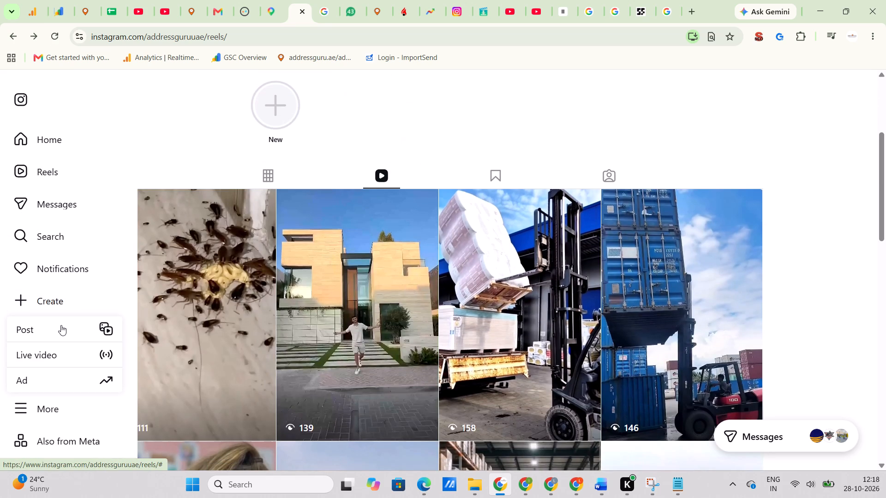
left_click(438, 322)
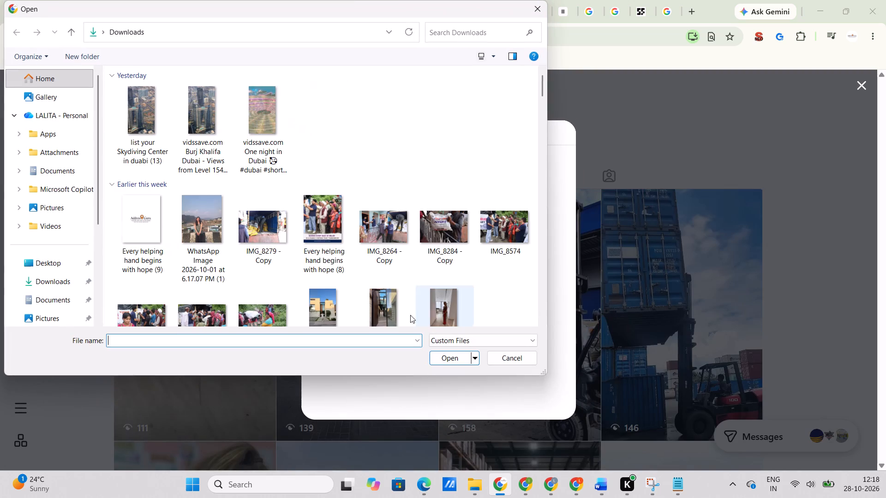
left_click(148, 134)
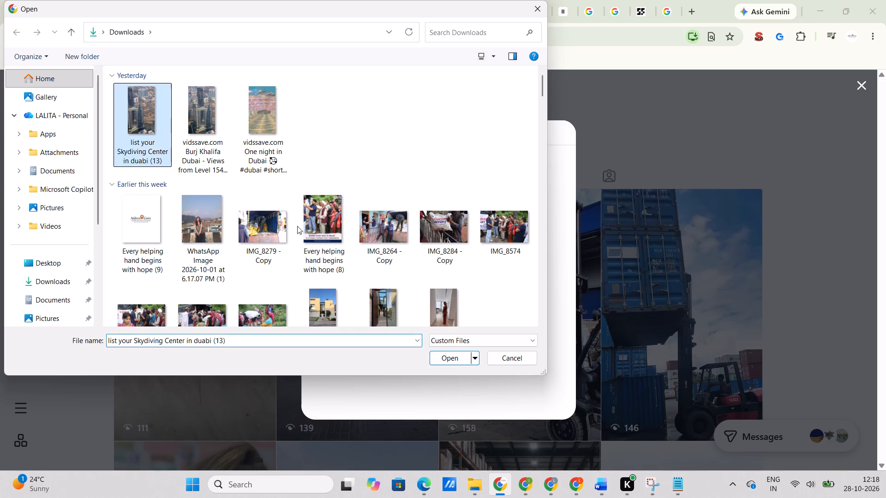
left_click(448, 363)
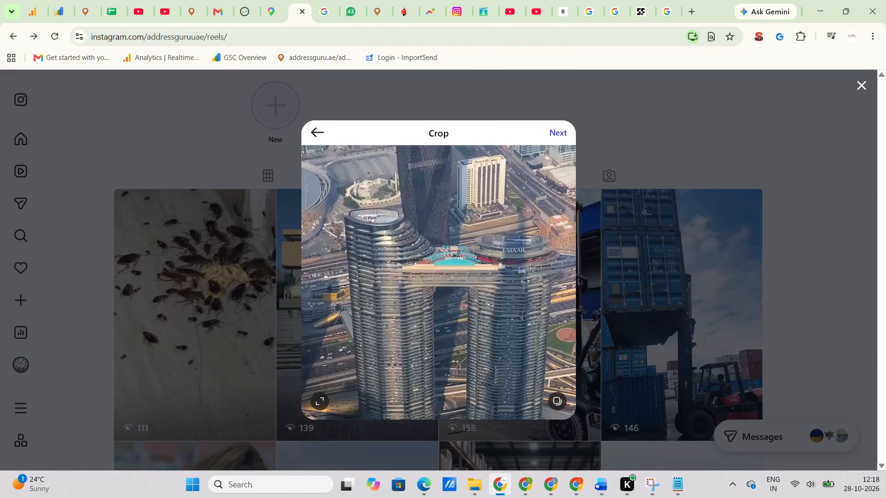
Crop the reel to 9:16 and choose a cover frame roughly a quarter of the way into the clip.
left_click(325, 397)
left_click(339, 337)
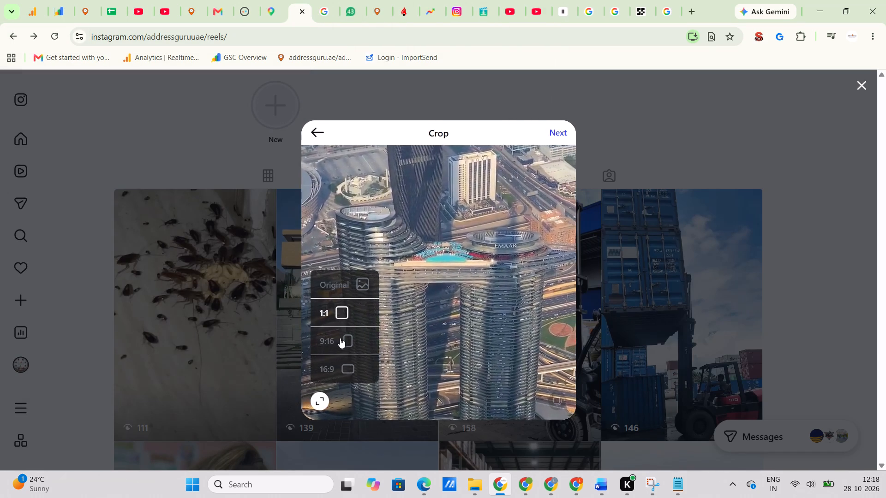
left_click(558, 134)
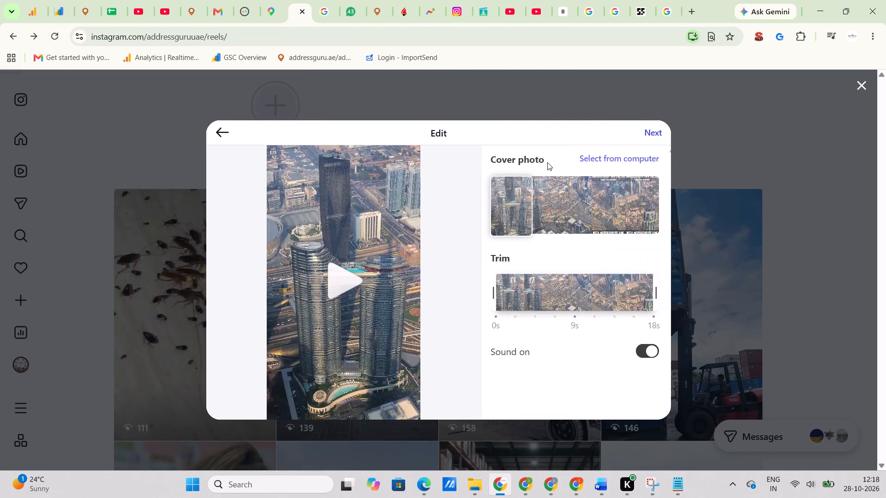
left_click_drag(509, 208, 546, 205)
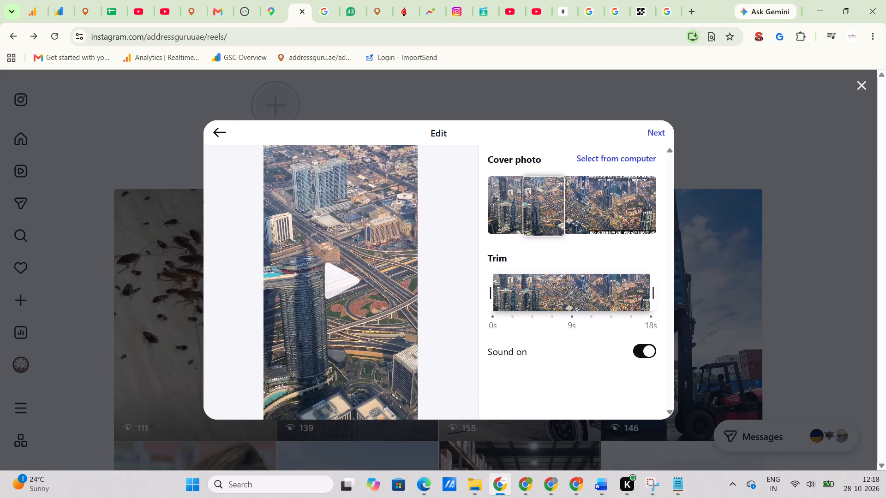
left_click(648, 128)
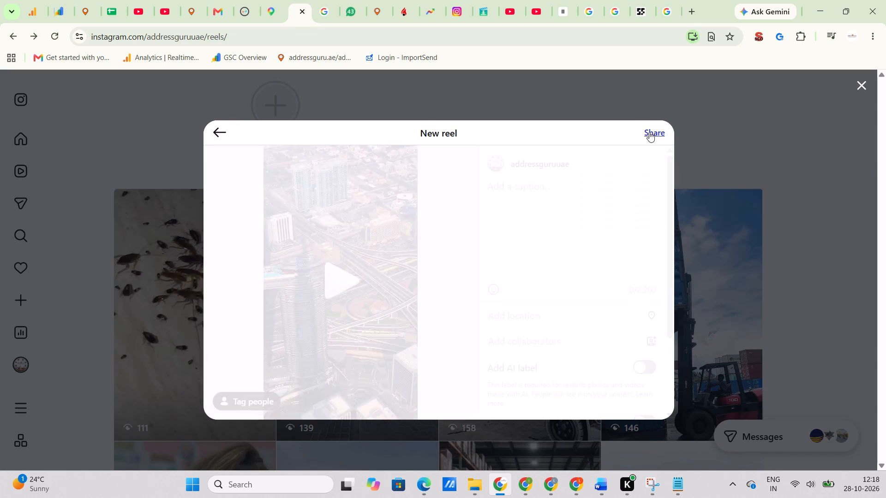
Insert the copied YouTube description with its hashtags as the reel's caption and share the reel.
left_click(573, 198)
key("ctrl+v")
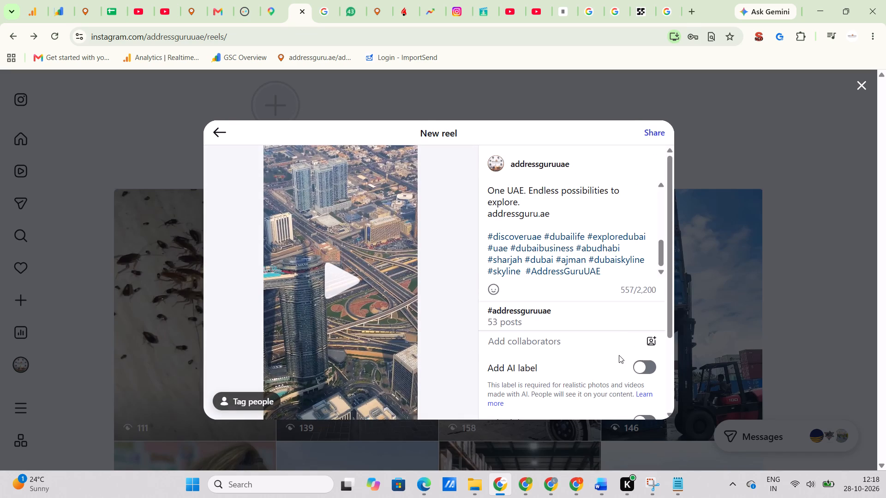
left_click(658, 131)
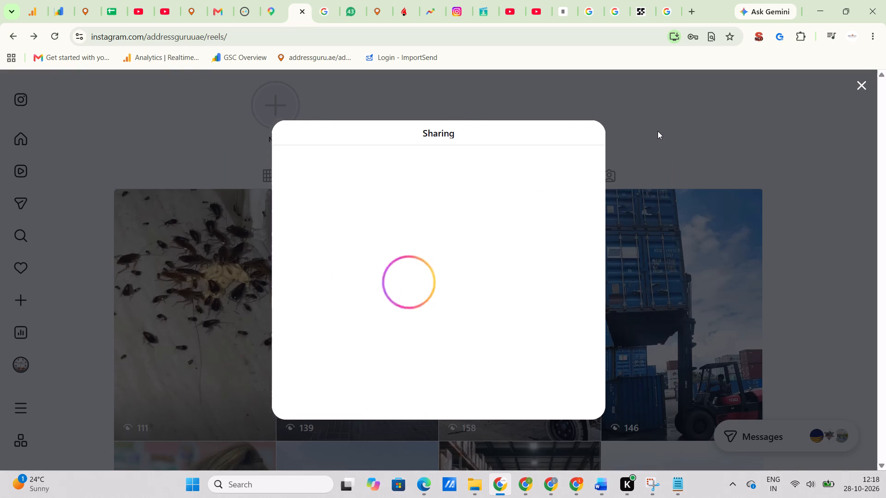
In the other browser profile, go to LinkedIn and switch from the Seva India Foundation page to the AddressGuru UAE page.
left_click(556, 485)
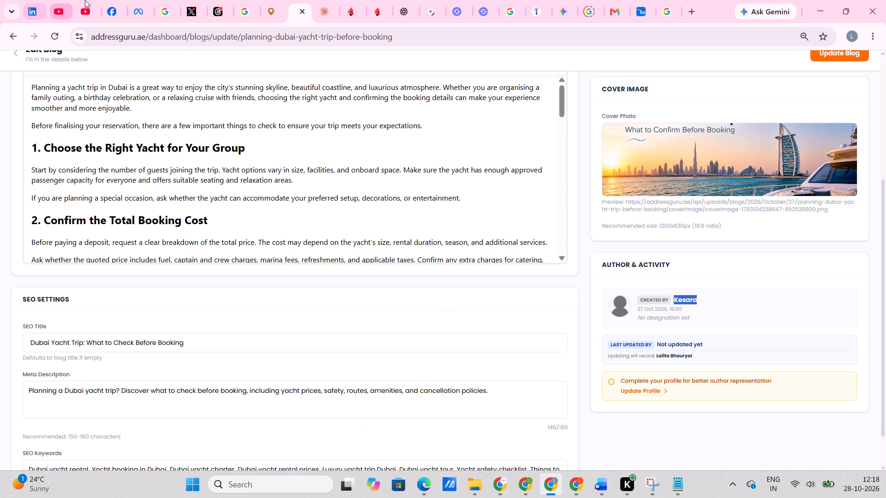
left_click(26, 0)
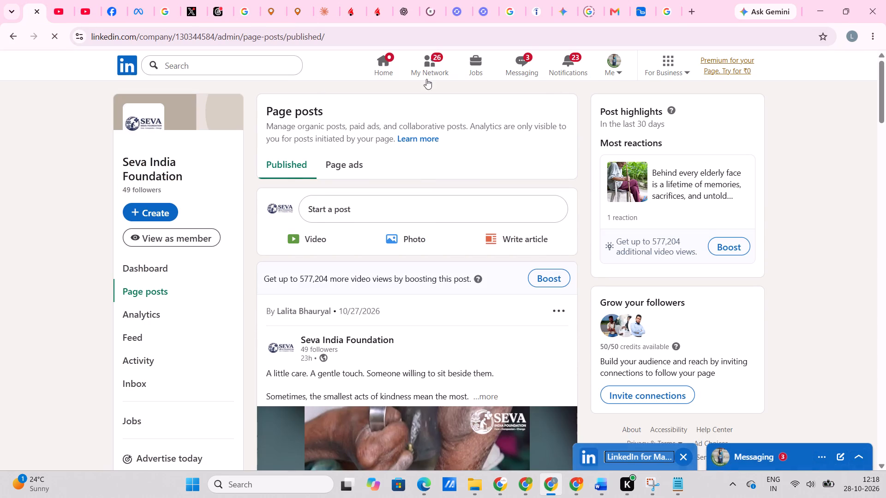
left_click(612, 68)
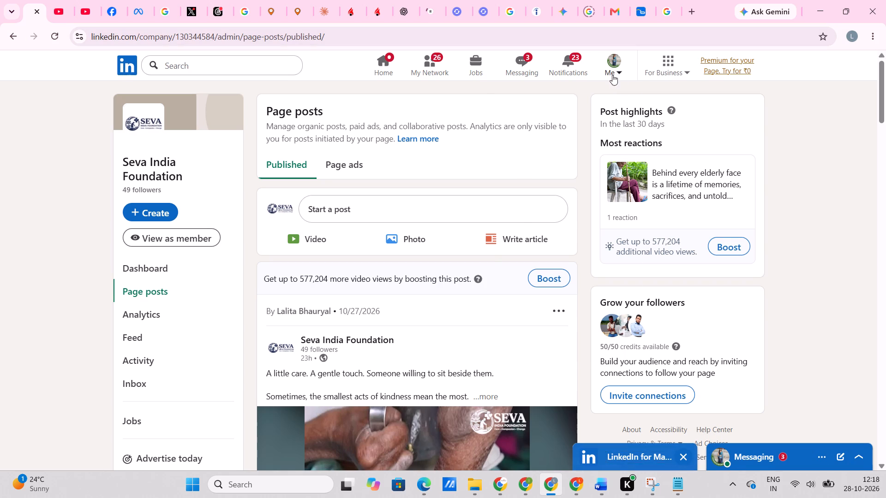
left_click(523, 278)
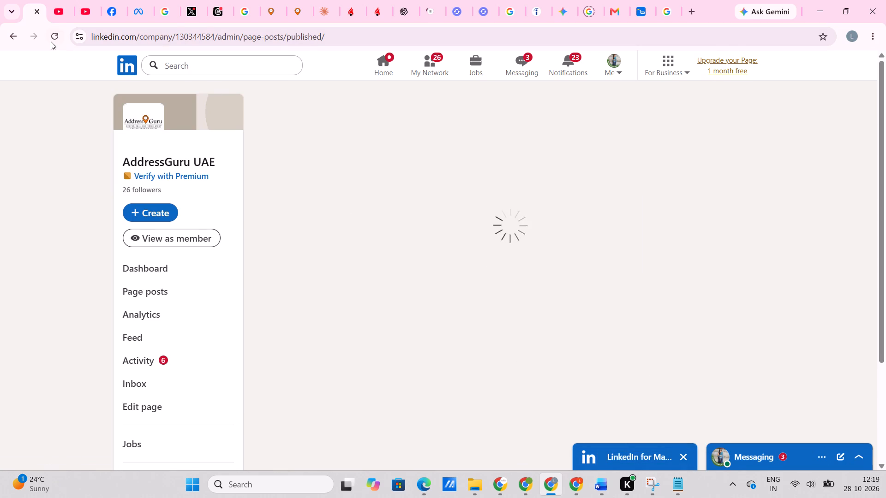
On LinkedIn, reload the AddressGuru UAE page admin and start a new page post.
left_click(50, 41)
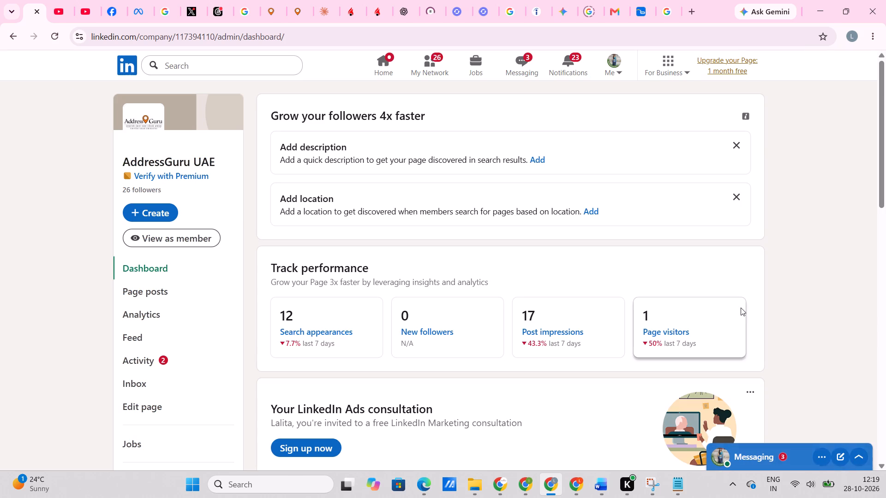
left_click(152, 221)
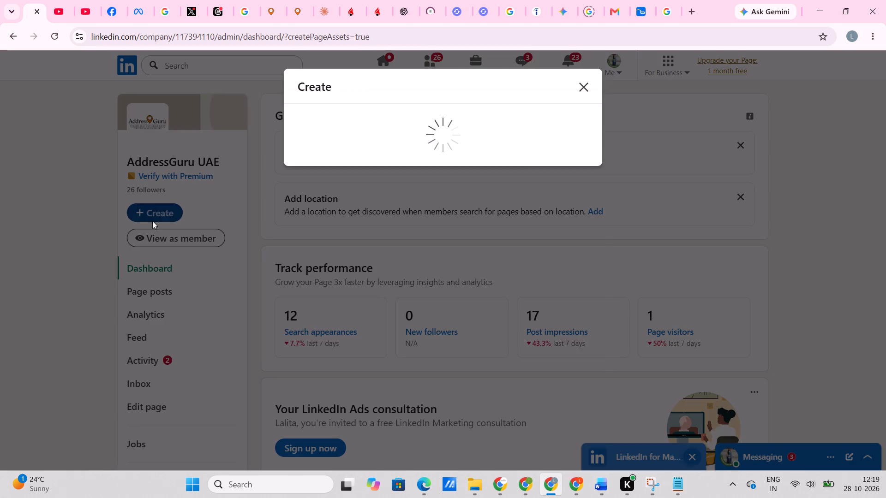
left_click(366, 137)
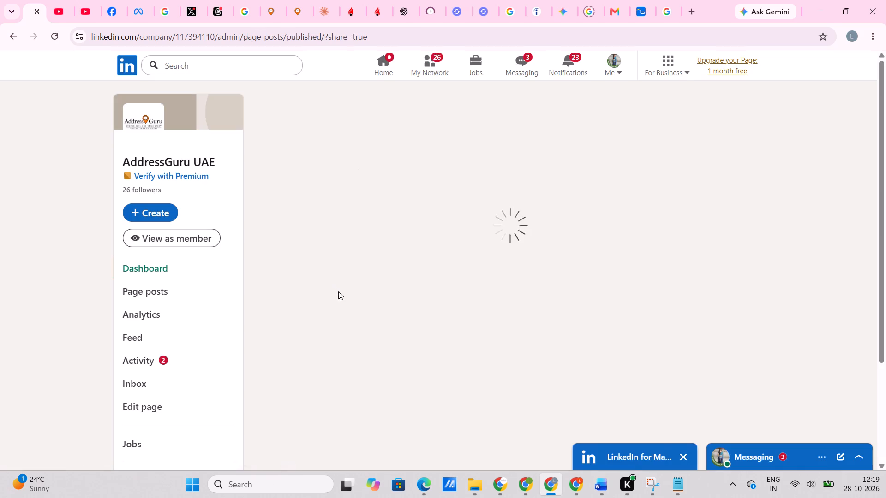
left_click(253, 346)
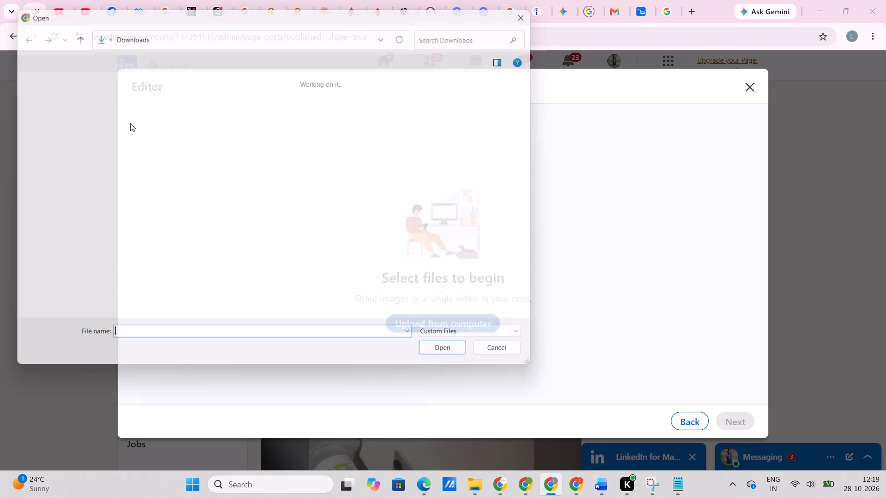
Attach the video "list your Skydiving Center in duabi (13)" from Downloads to the LinkedIn page post and continue to its text.
left_click(136, 208)
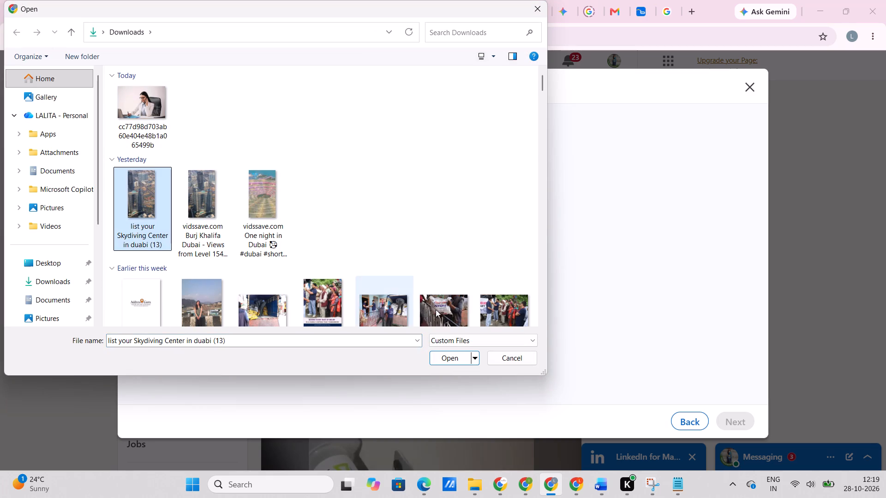
left_click(451, 361)
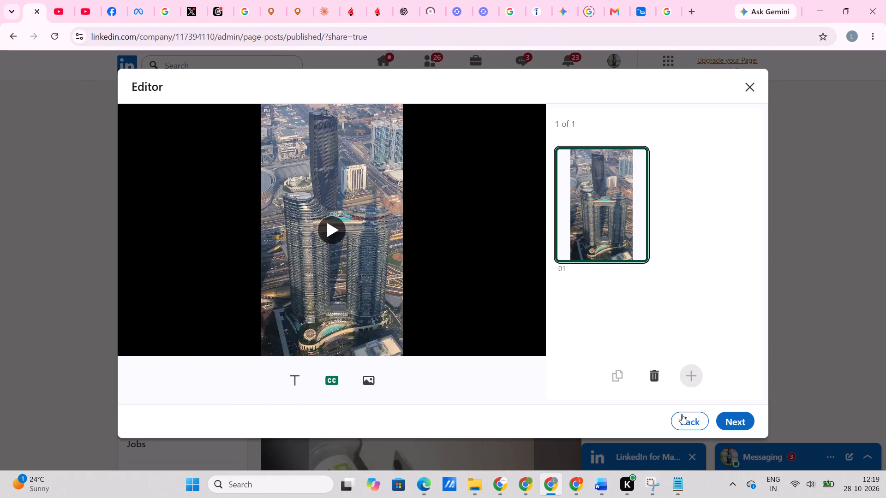
left_click(737, 417)
Paste the copied description into the LinkedIn post, remove the addressguru.ae line above the hashtags, and publish the post.
key("ctrl+v")
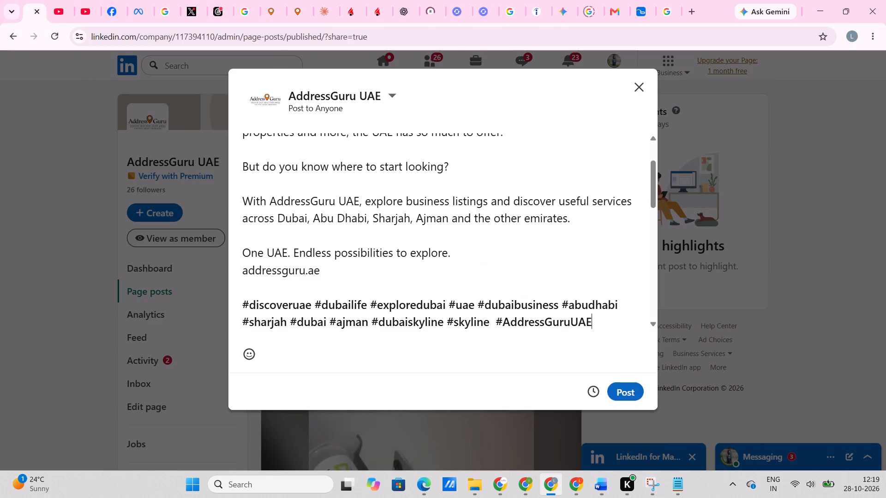
left_click_drag(346, 273, 215, 273)
key("BackSpace")
key("BackSpace")
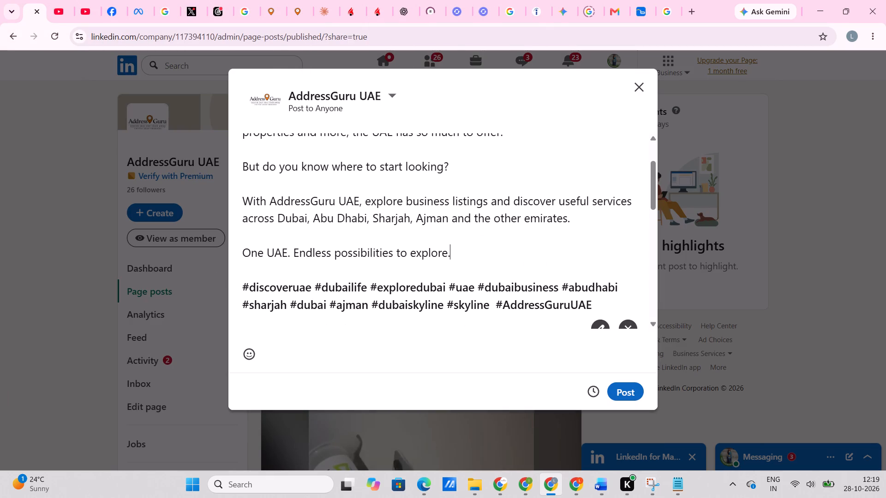
left_click(623, 393)
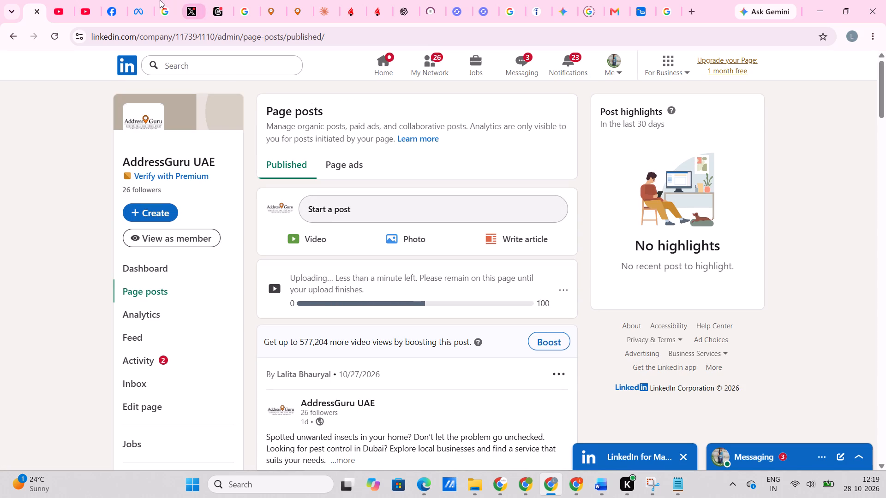
Switch to Facebook, go back from the ad creation page to the AddressGuru UAE profile, and reload it.
left_click(109, 0)
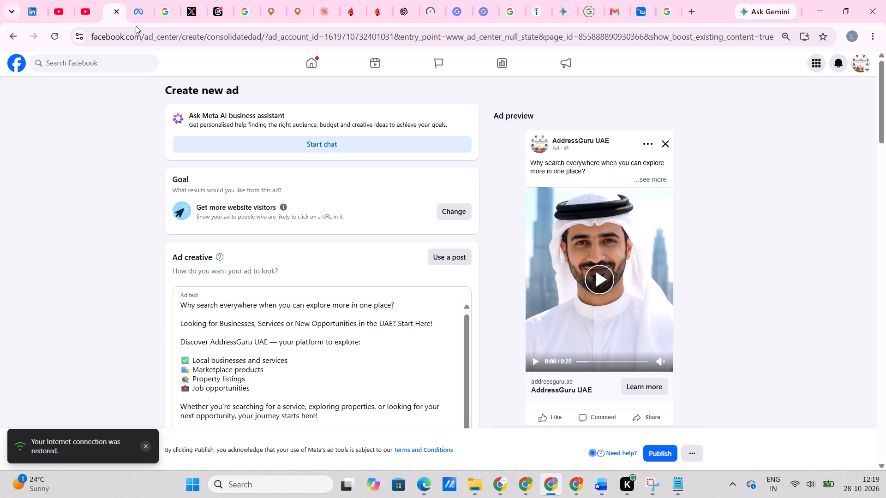
left_click(12, 36)
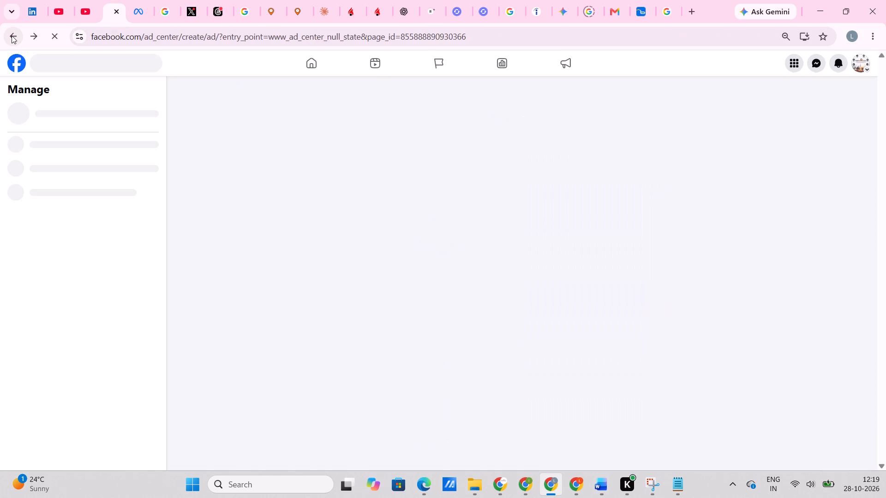
left_click(12, 36)
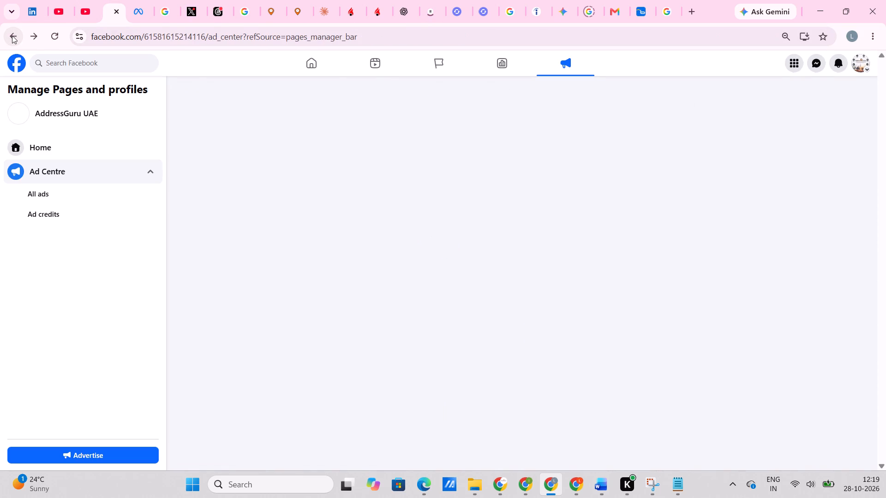
left_click(12, 36)
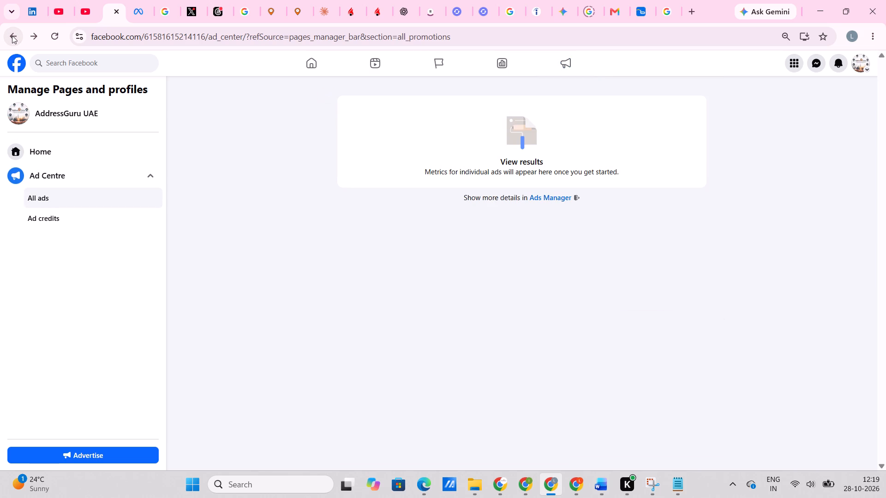
left_click(12, 36)
left_click(12, 36)
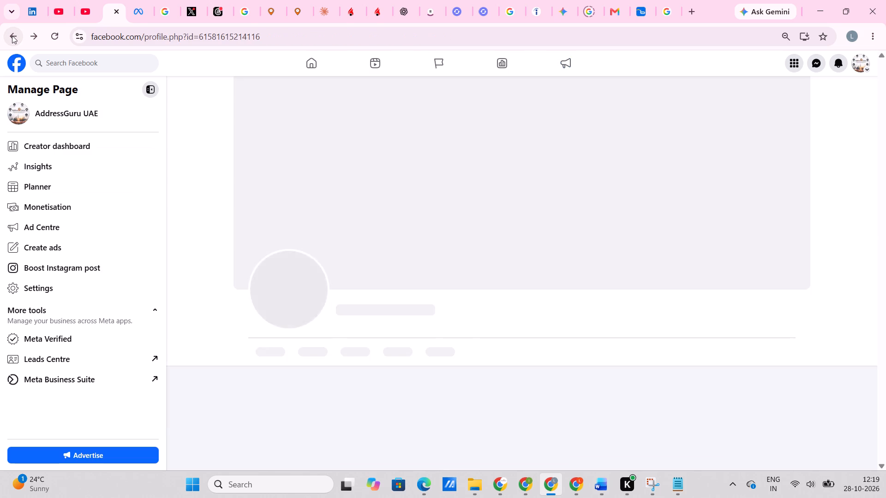
scroll(309, 108, "down", 5)
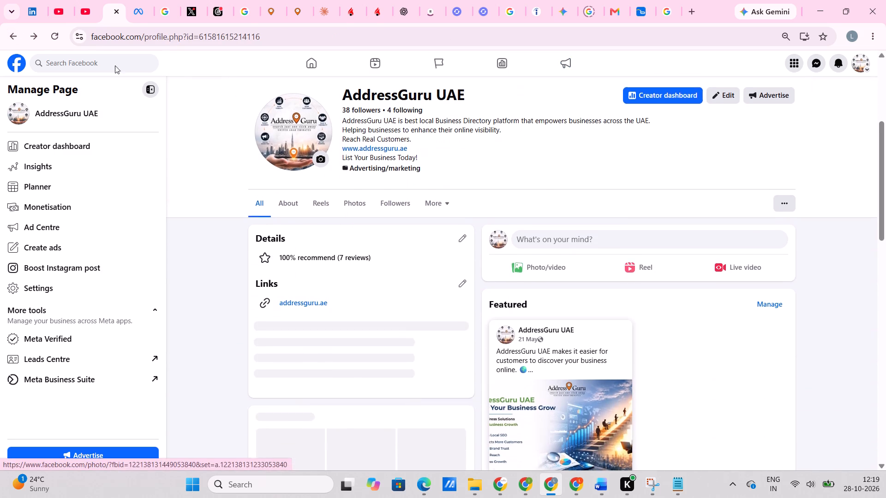
left_click(51, 37)
Start a new AddressGuru UAE Facebook post with the video "list your Skydiving Center in duabi (13)" and paste in the copied description.
scroll(721, 222, "down", 4)
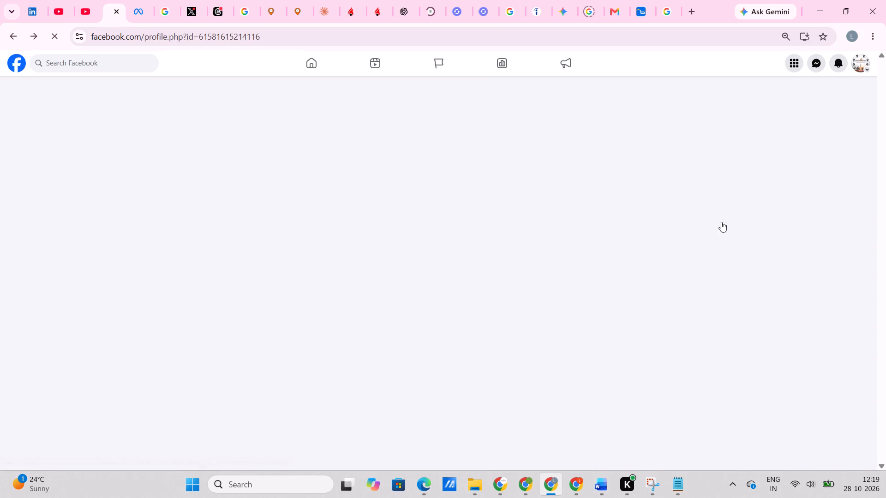
scroll(721, 222, "down", 4)
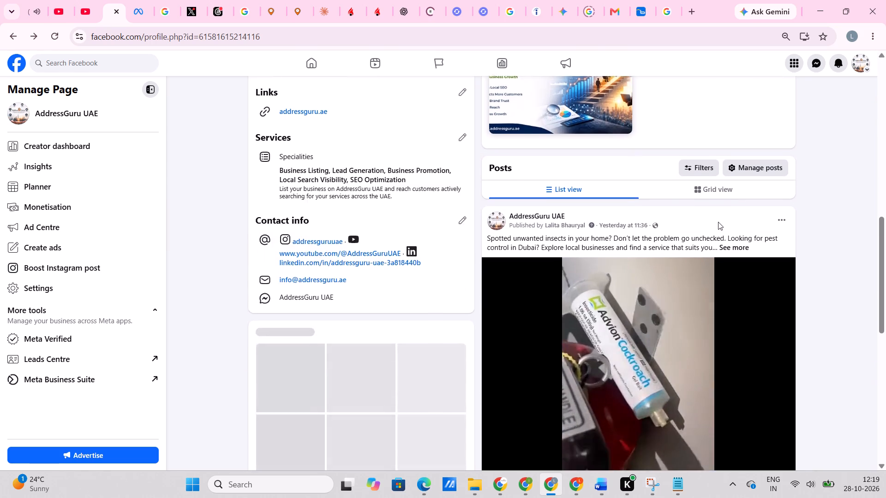
scroll(718, 222, "down", 1)
scroll(636, 210, "up", 2)
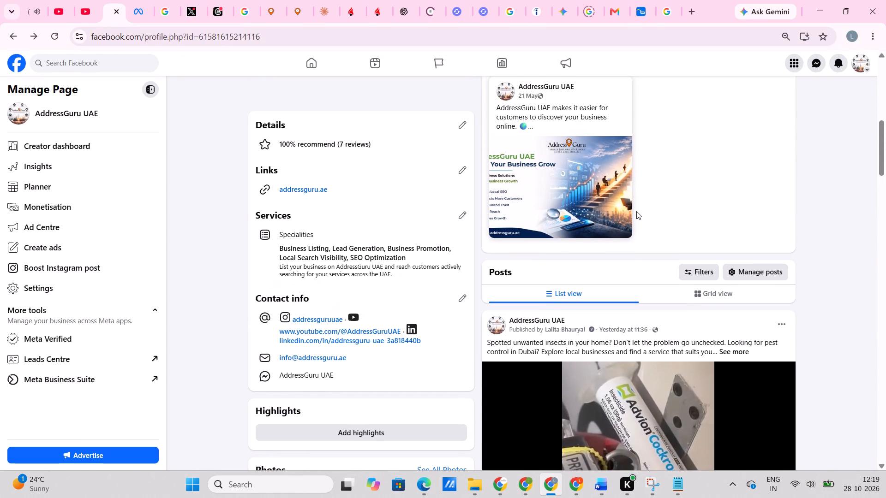
scroll(636, 211, "up", 3)
left_click(602, 147)
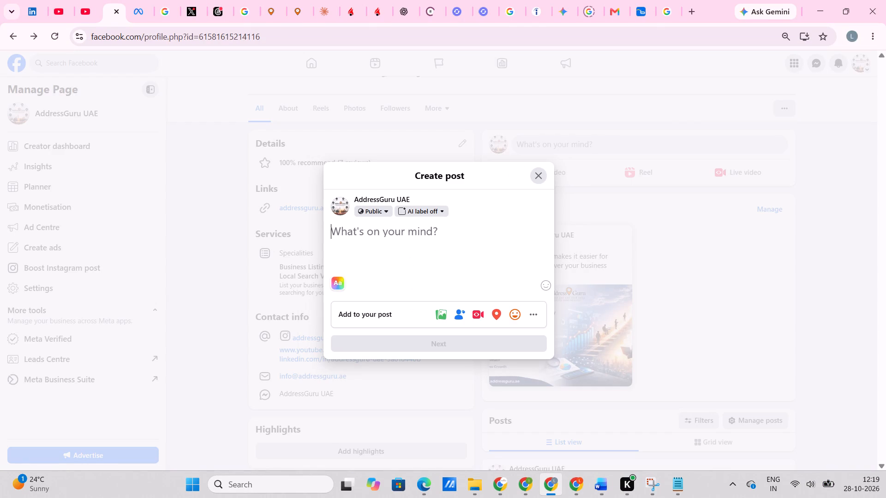
left_click(443, 310)
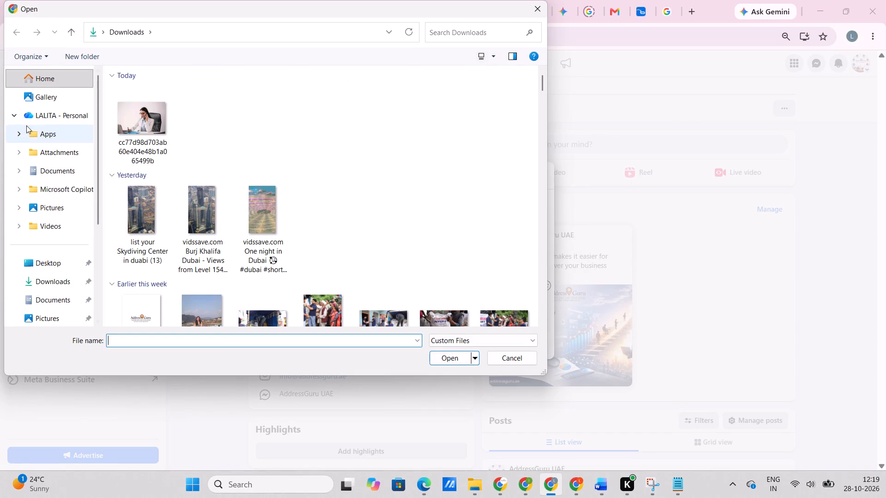
left_click(150, 219)
left_click(466, 355)
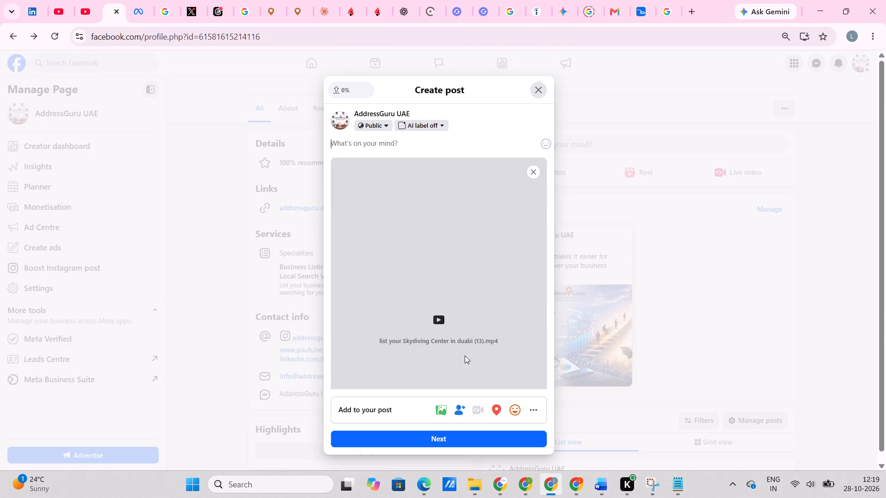
key("ctrl+v")
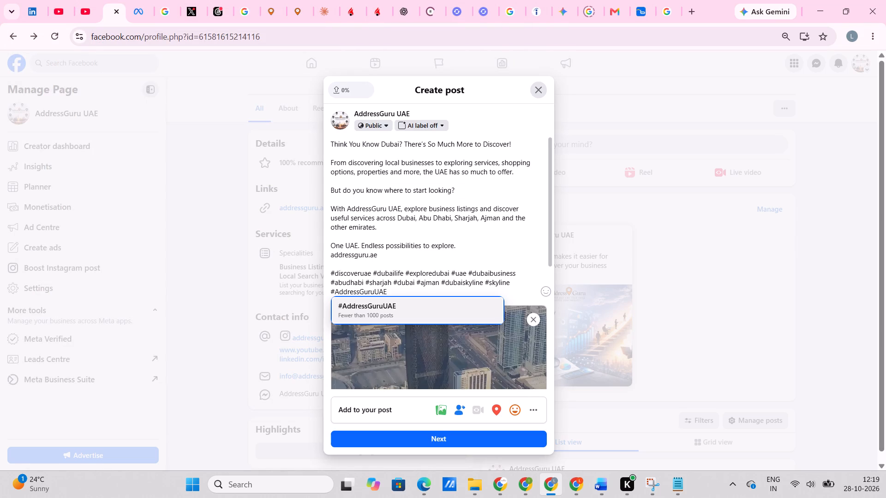
Convert #AddressGuruUAE, #skyline and #dubaiskyline in the post text into linked hashtags using the matching suggestions.
left_click(396, 308)
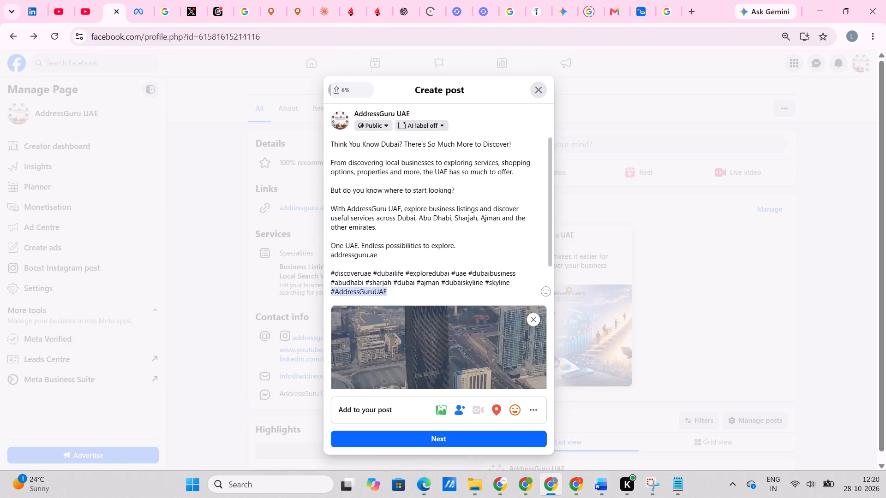
left_click_drag(516, 283, 510, 283)
left_click(510, 283)
left_click(505, 283)
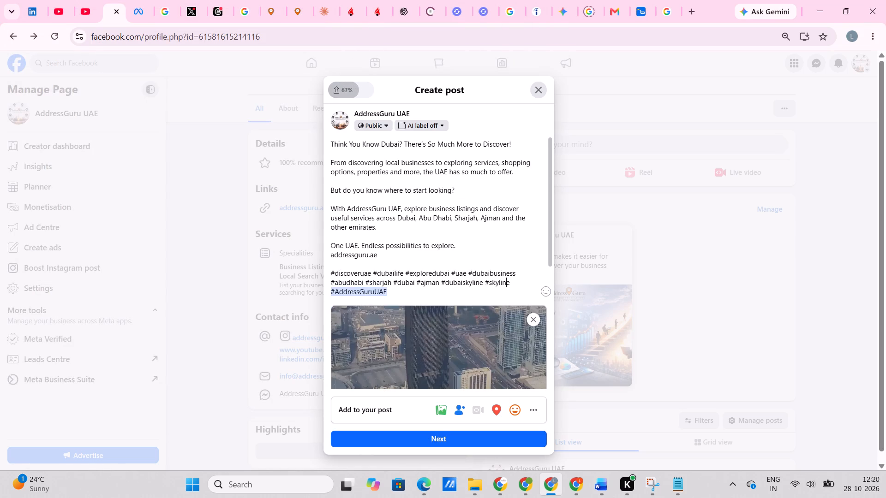
left_click(511, 284)
key("BackSpace")
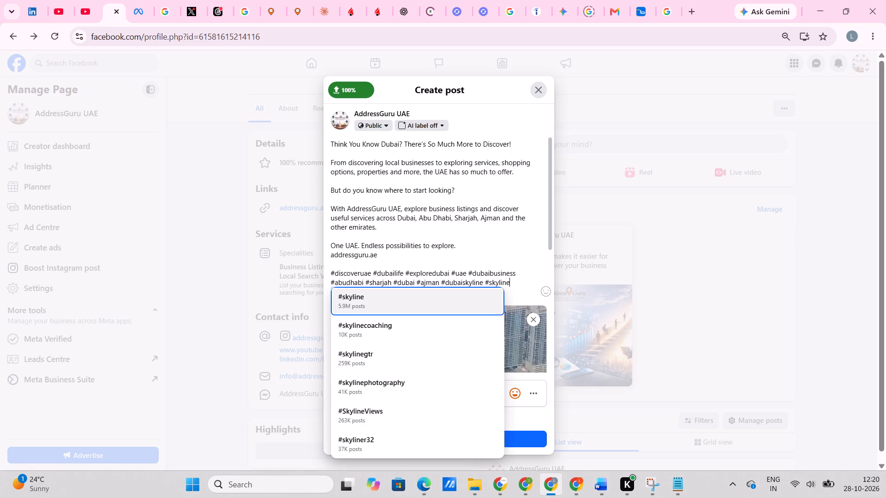
left_click(403, 296)
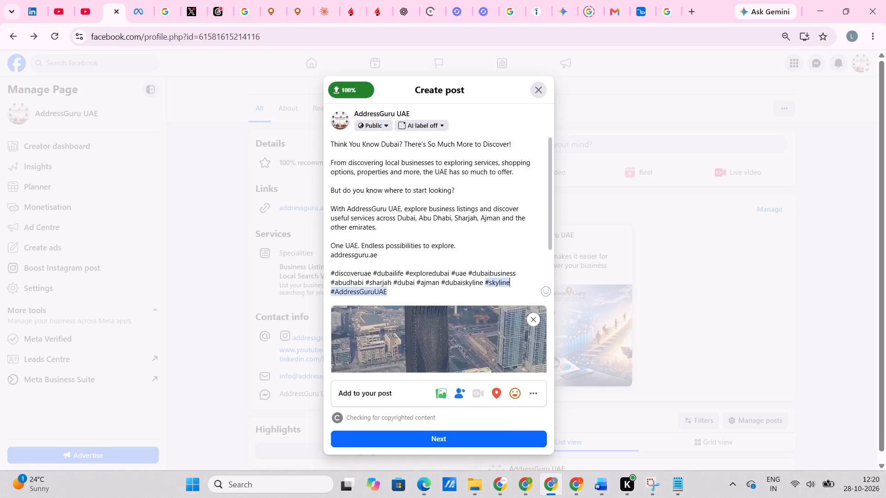
left_click(480, 282)
key("Right")
key("BackSpace")
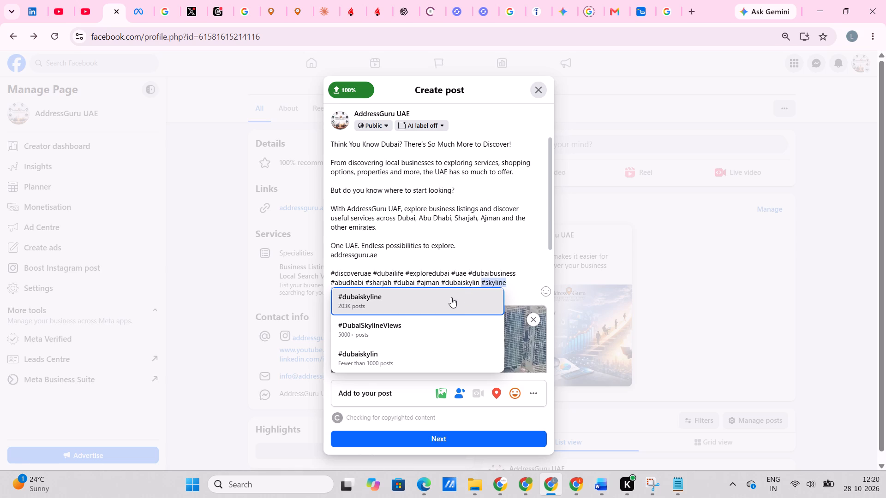
left_click(451, 297)
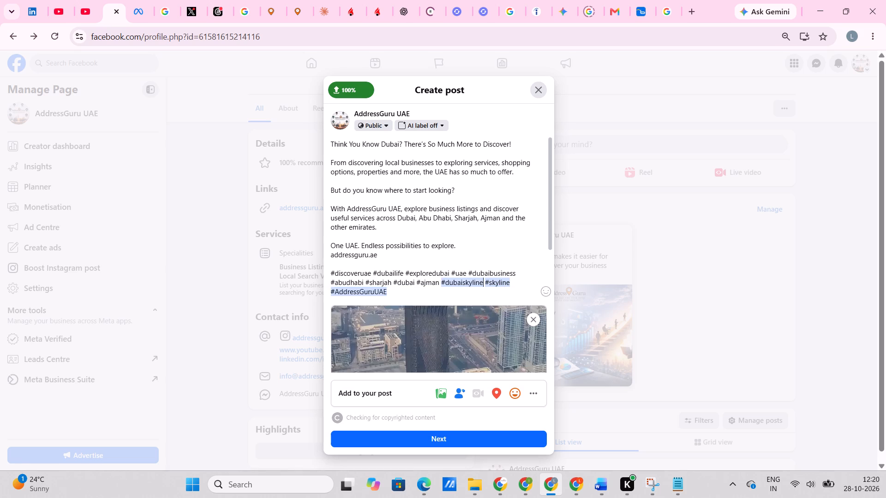
Convert #ajman, #dubai, #Sharjah and #abudhabi in the post text into linked hashtags using the matching suggestions.
left_click(439, 280)
left_click(411, 301)
left_click(413, 282)
key("Right")
key("BackSpace")
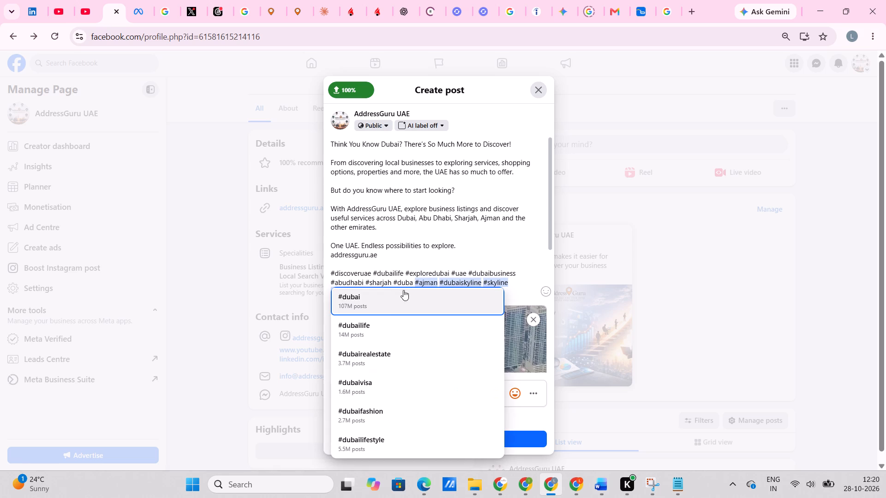
left_click(391, 302)
left_click(391, 285)
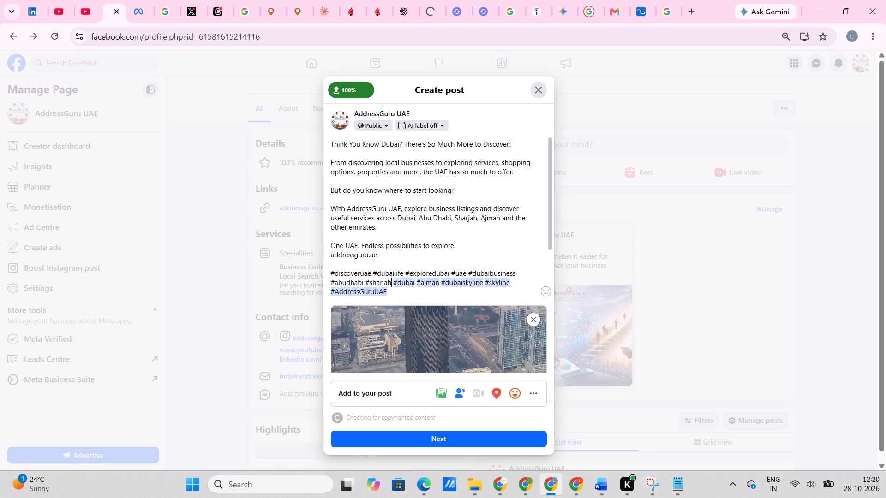
left_click(389, 297)
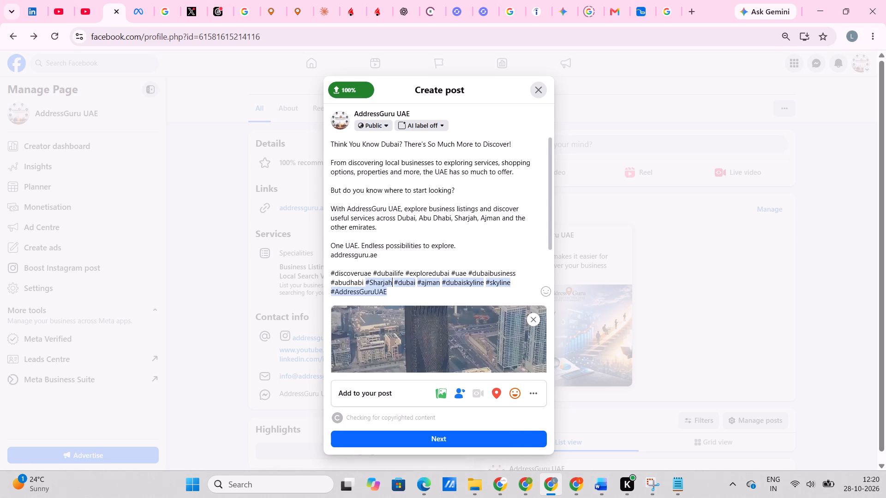
left_click(363, 284)
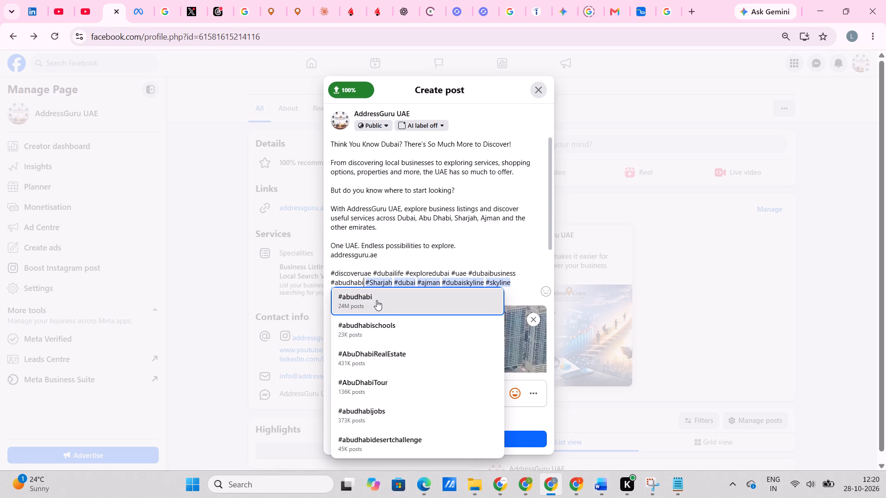
left_click(377, 300)
Convert #dubaibusiness, #uae, #ExploreDubai and #dubailife in the post text into linked hashtags using the matching suggestions.
left_click(514, 272)
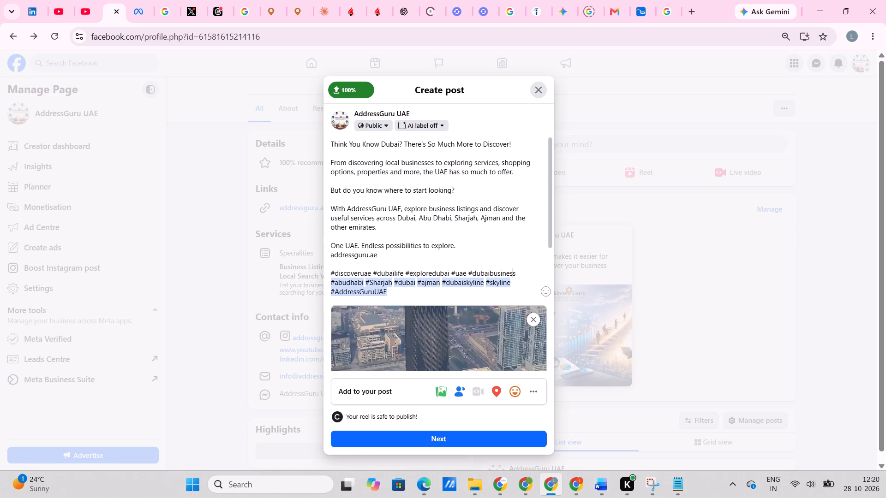
key("Right")
key("BackSpace")
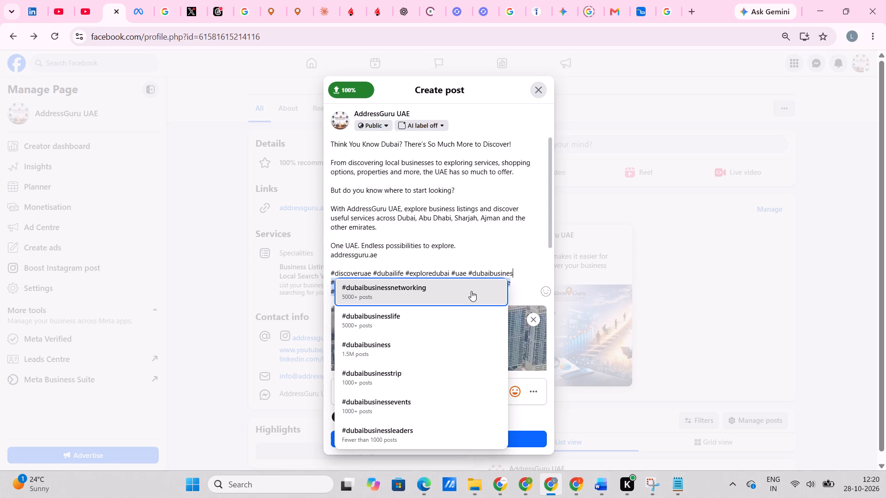
left_click(438, 350)
left_click(467, 273)
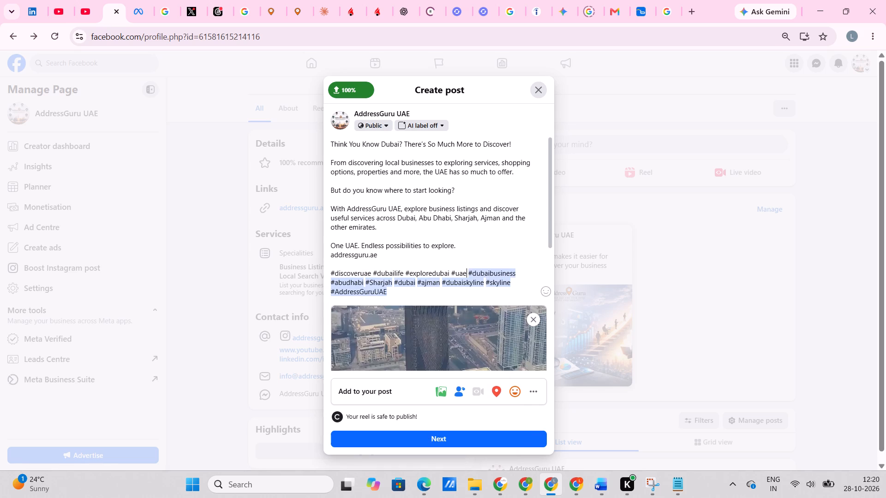
left_click(432, 301)
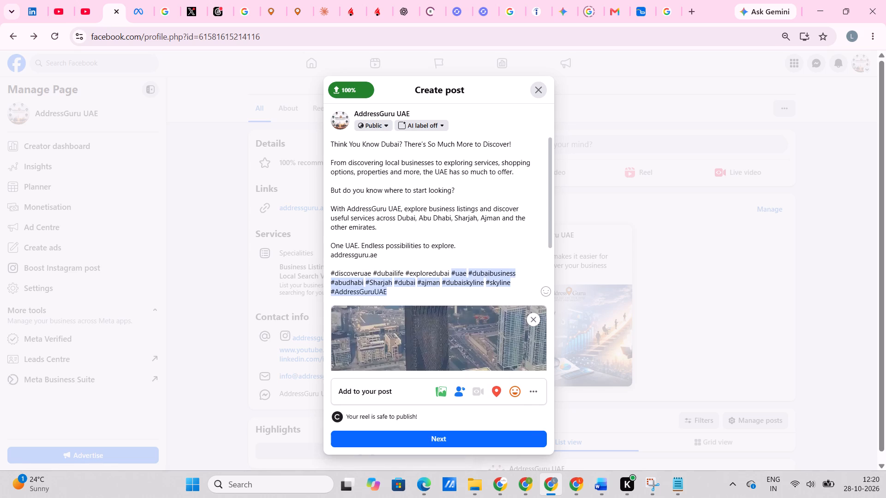
left_click(449, 272)
key("BackSpace")
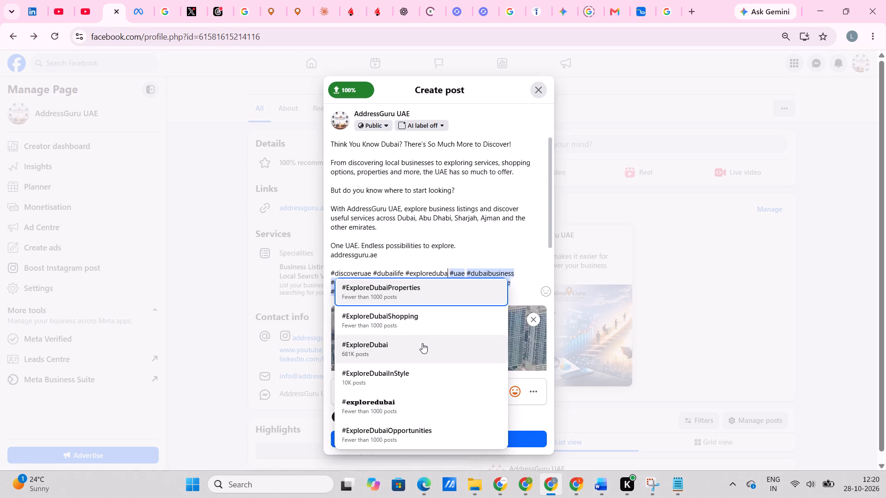
left_click(422, 343)
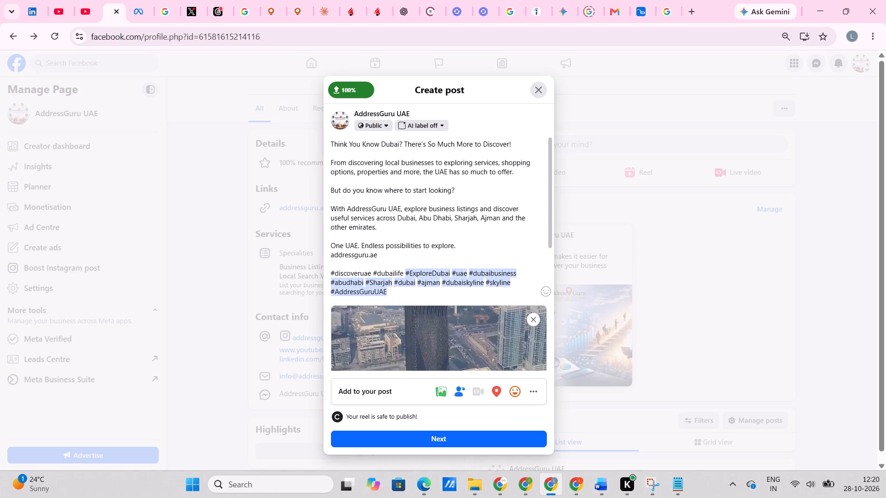
left_click(402, 272)
left_click(403, 286)
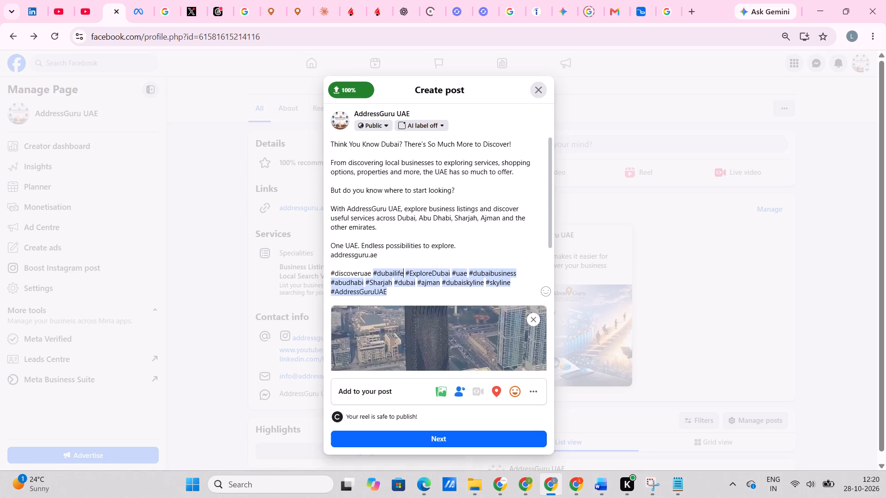
Link the #DiscoverUAE hashtag in the post text and add a linked #discoverdubai hashtag after it using the matching suggestions.
left_click(371, 272)
key("BackSpace")
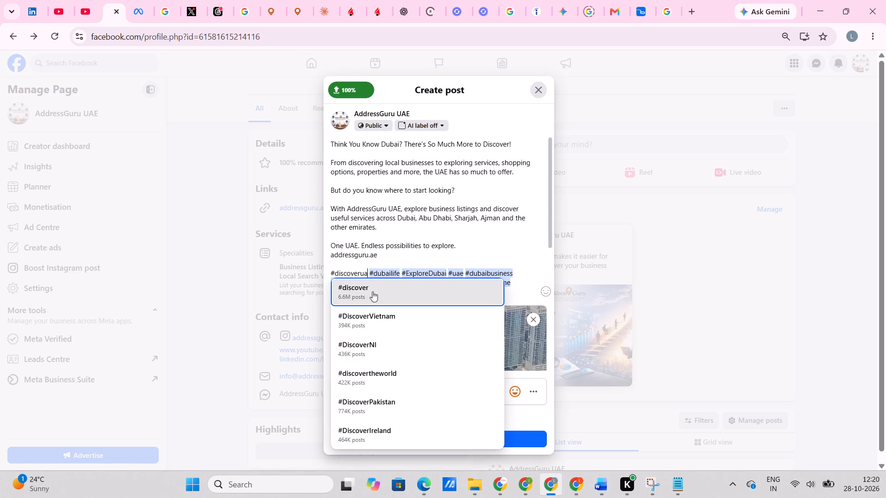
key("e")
left_click(374, 291)
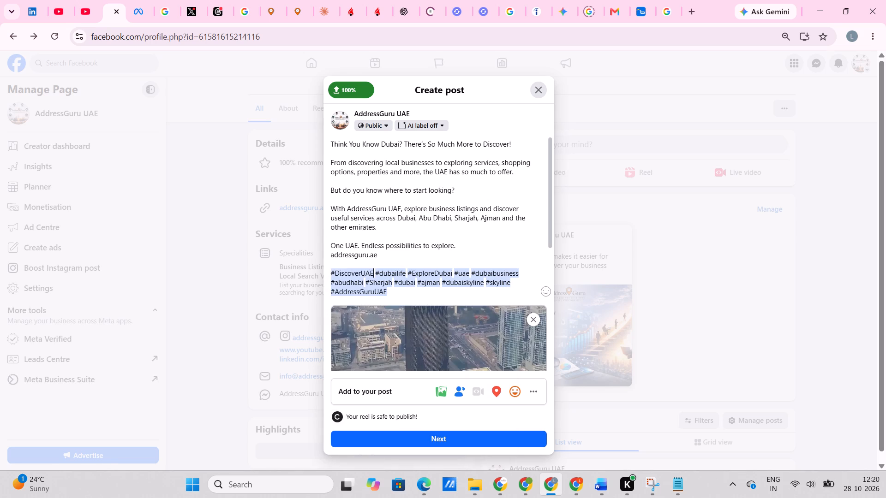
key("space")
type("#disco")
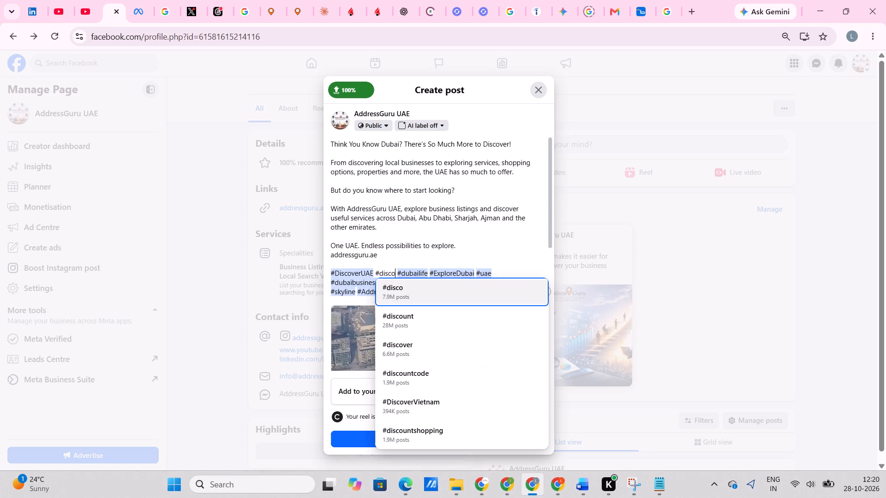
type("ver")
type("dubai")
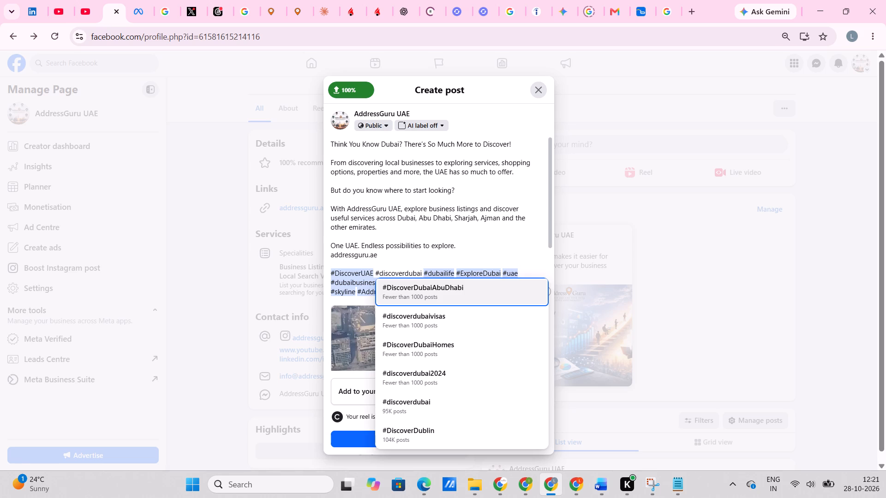
left_click(401, 404)
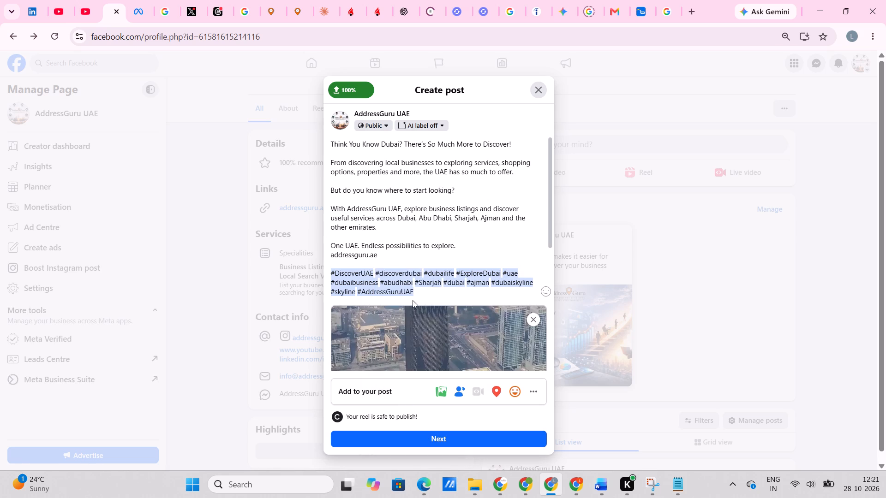
Continue to editing the reel and add the tags Business News and Budgeting from the Business, Finance, & Economics category.
scroll(438, 221, "down", 3)
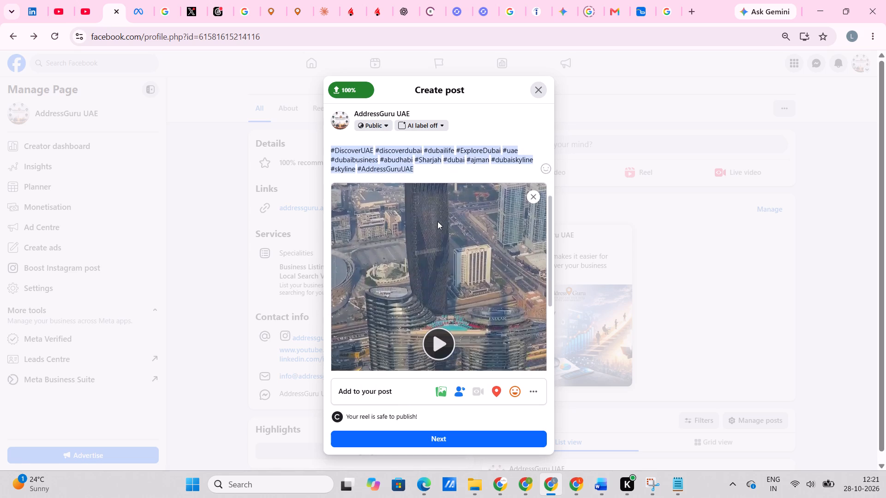
scroll(437, 221, "down", 5)
scroll(436, 222, "up", 7)
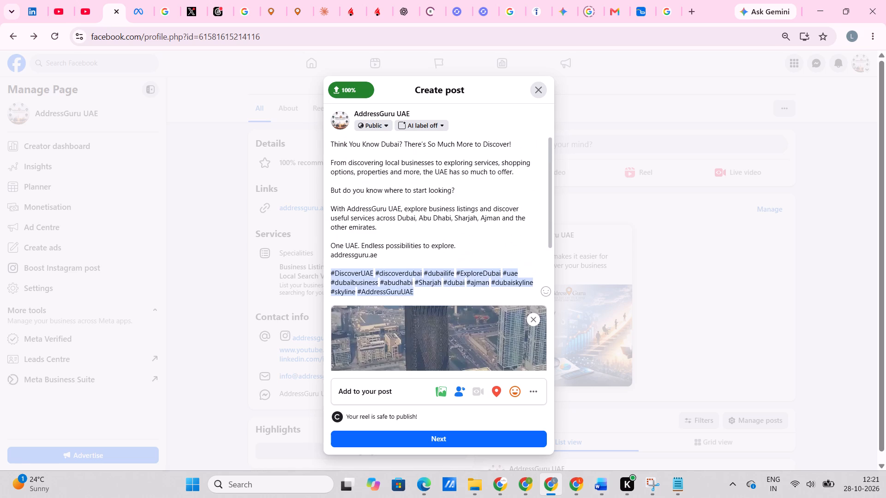
scroll(436, 222, "up", 2)
left_click(455, 195)
left_click(473, 436)
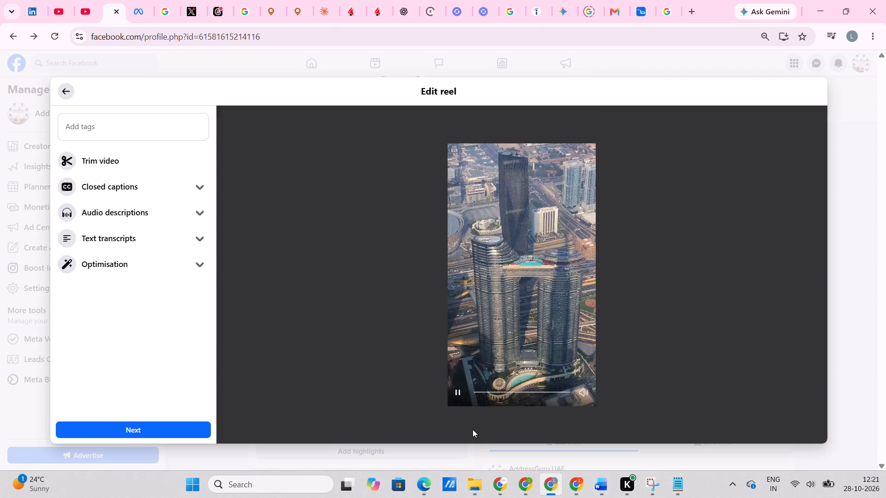
left_click(114, 128)
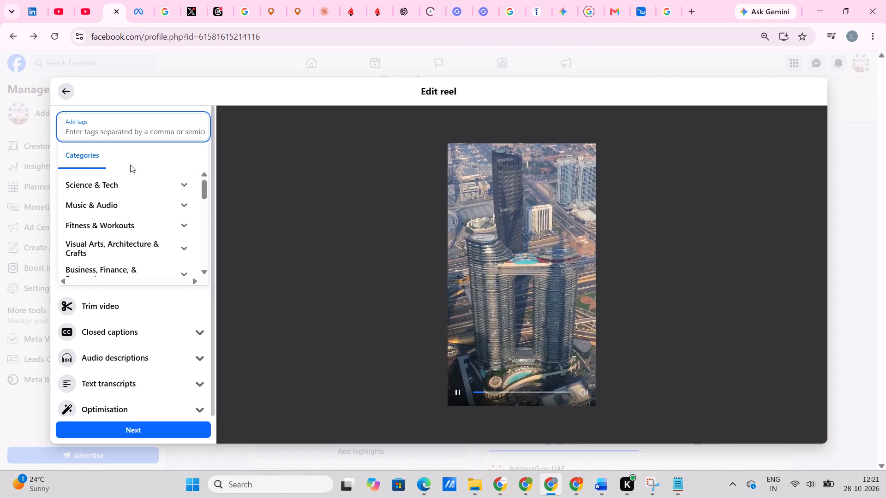
scroll(138, 240, "down", 1)
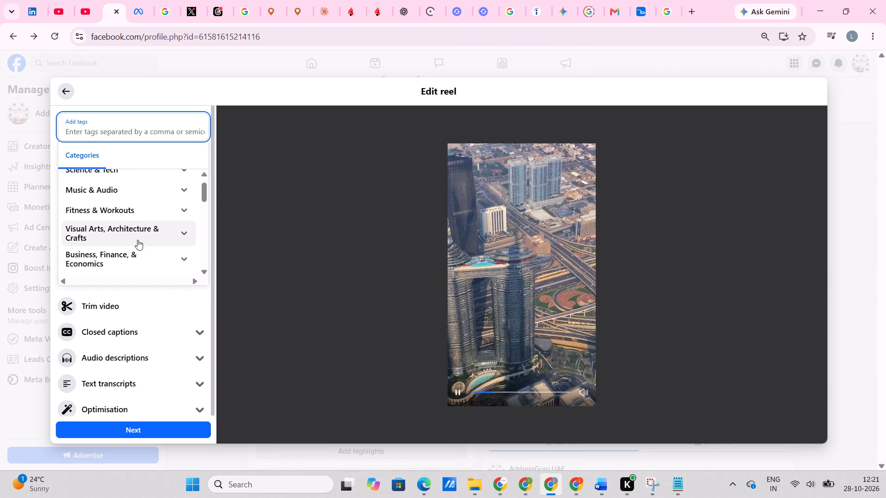
scroll(138, 240, "down", 1)
left_click(138, 240)
scroll(134, 228, "down", 1)
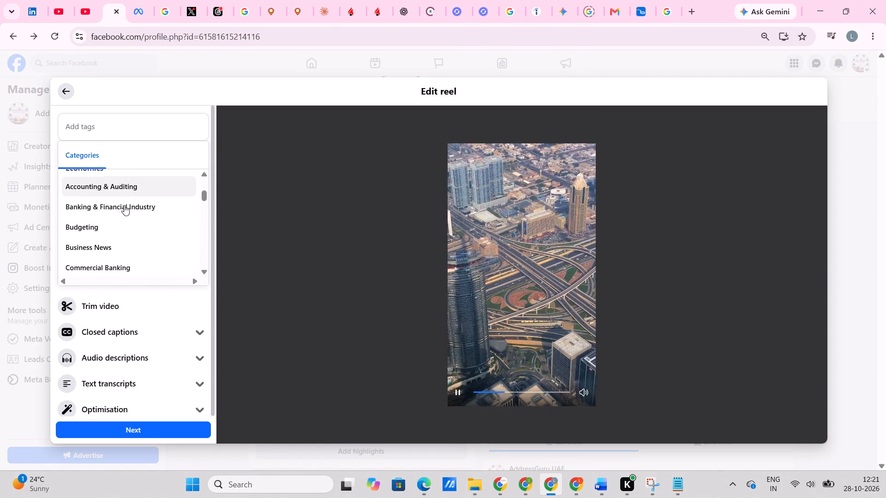
double_click(126, 247)
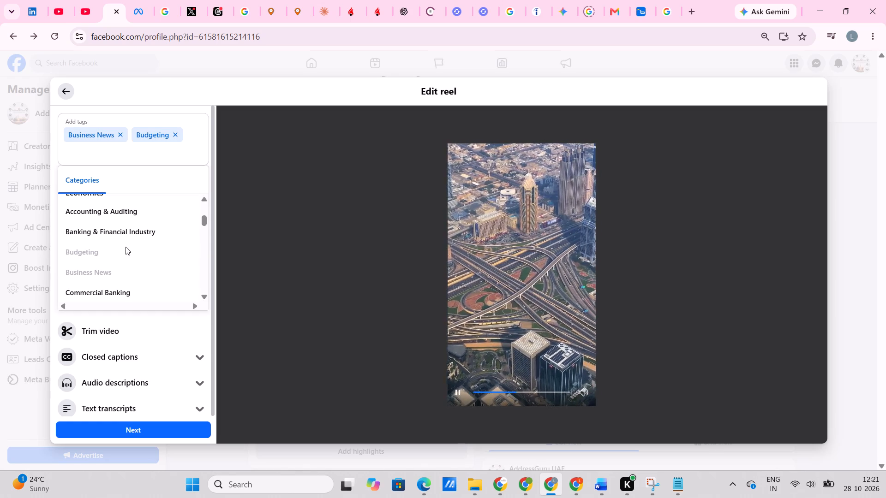
Add the tags Entrepreneurship & Startups and Local & Small Businesses to the reel.
scroll(126, 247, "down", 2)
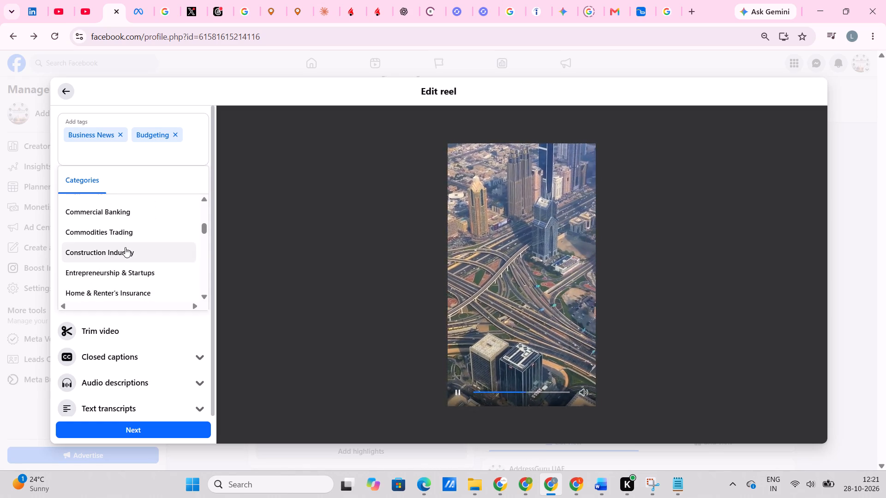
scroll(125, 247, "down", 1)
left_click(125, 247)
scroll(125, 247, "down", 1)
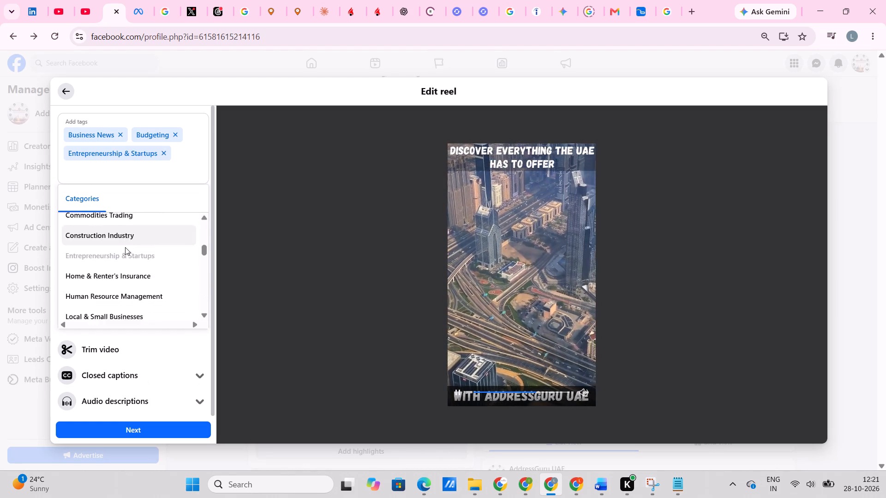
scroll(125, 247, "down", 2)
left_click(124, 249)
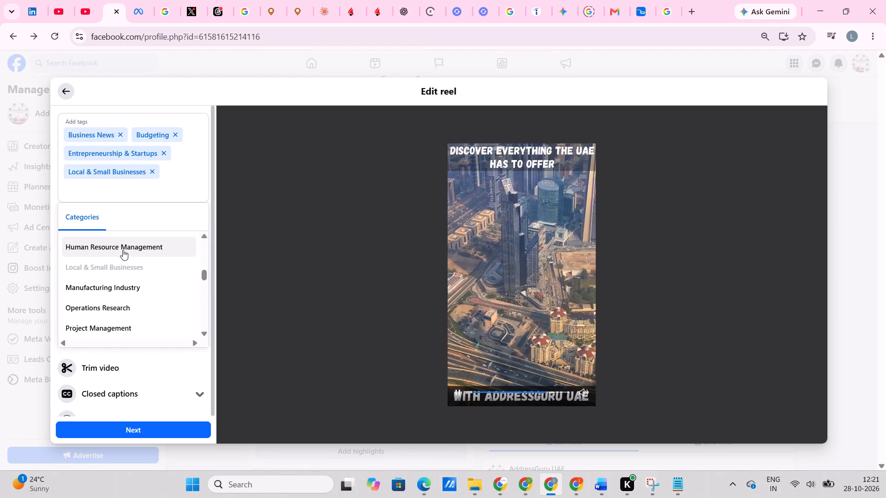
scroll(123, 250, "down", 2)
left_click(122, 244)
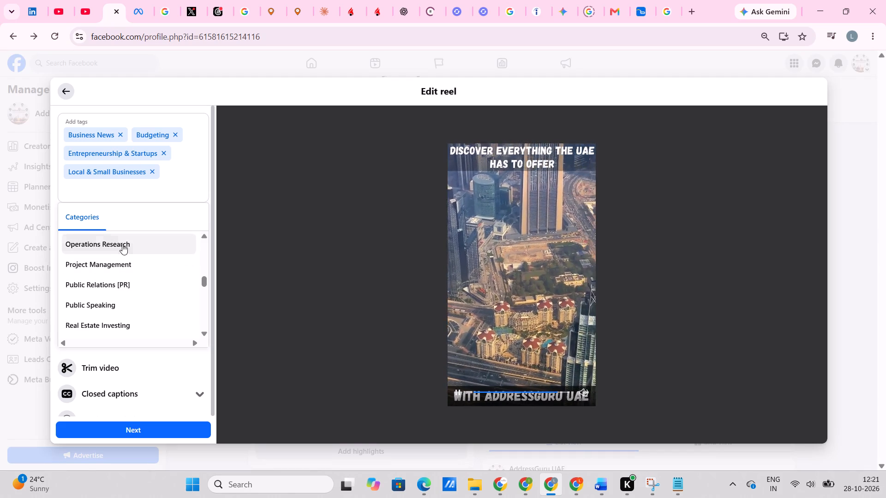
scroll(123, 244, "down", 3)
Continue to the reel settings and publish the reel on the AddressGuru UAE Facebook page.
left_click(158, 434)
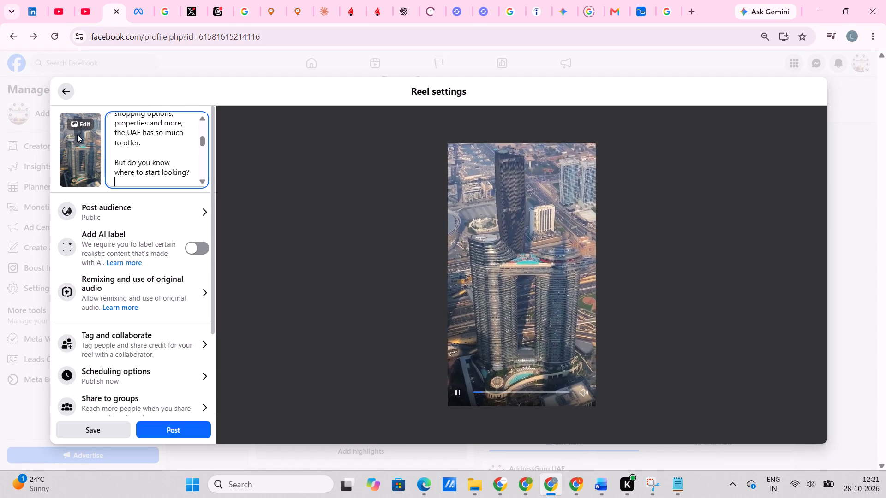
left_click(174, 427)
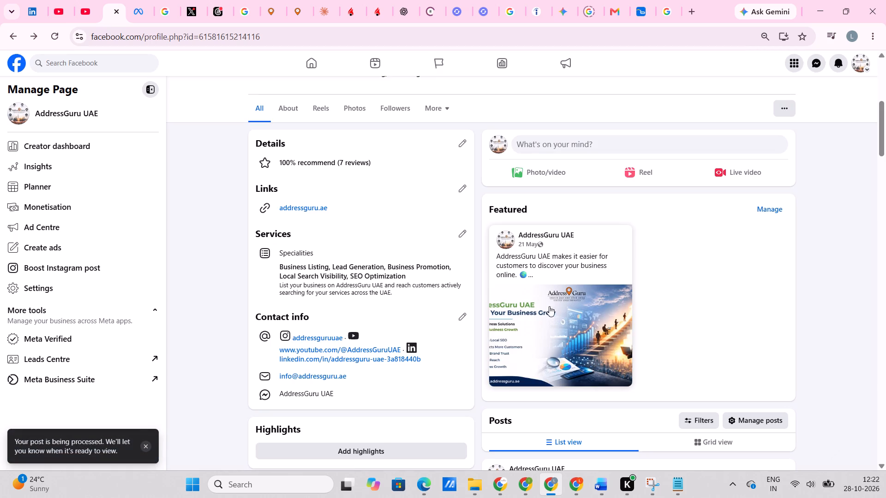
scroll(586, 305, "down", 5)
scroll(586, 305, "left", 1)
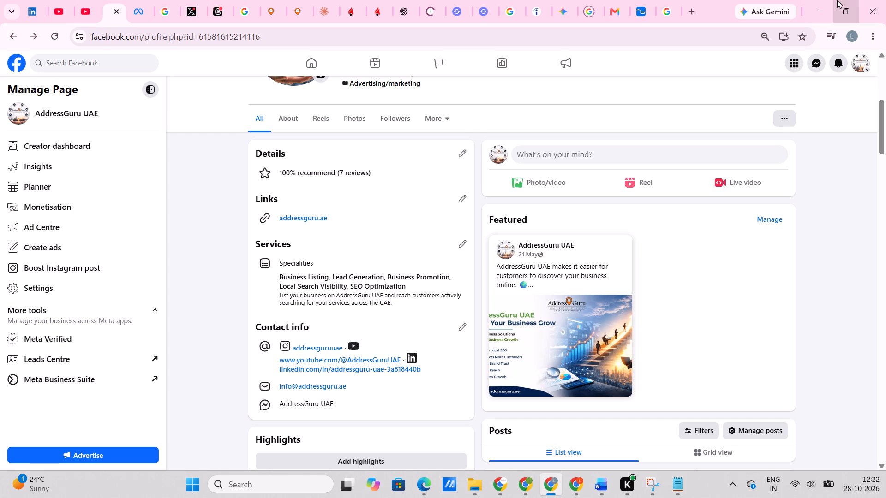
Switch to the Instagram window, close the shared-reel notice and check the addressguruuae profile's posts and reels for the new video.
left_click(823, 0)
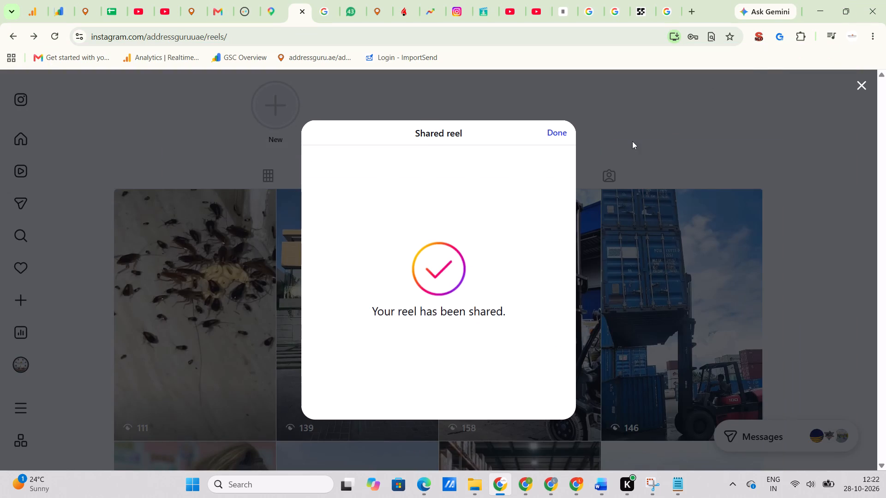
left_click(561, 126)
left_click(558, 130)
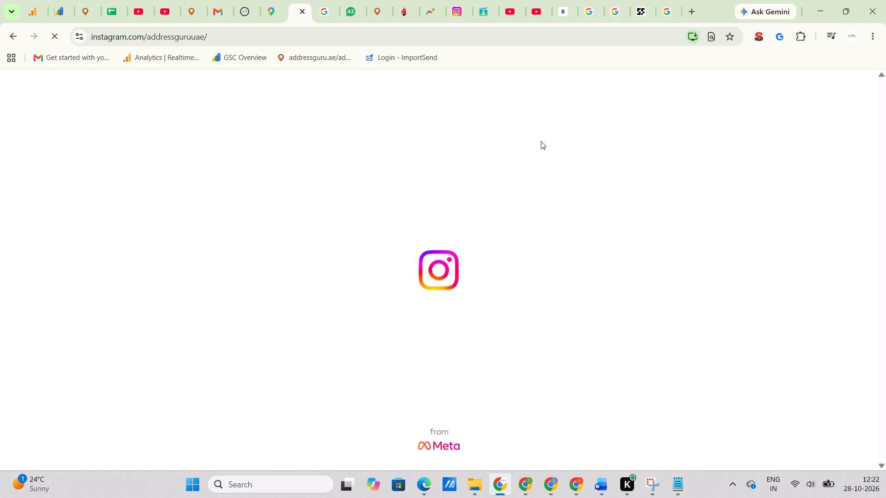
scroll(541, 144, "down", 1)
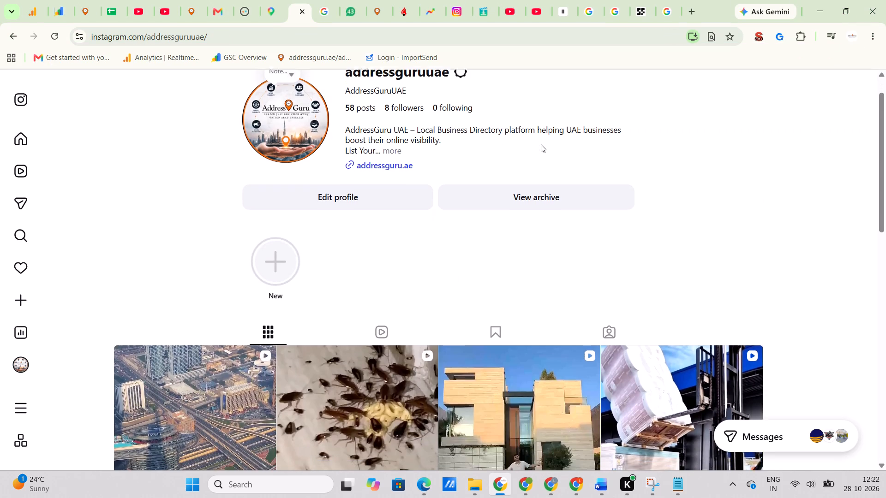
scroll(541, 144, "down", 4)
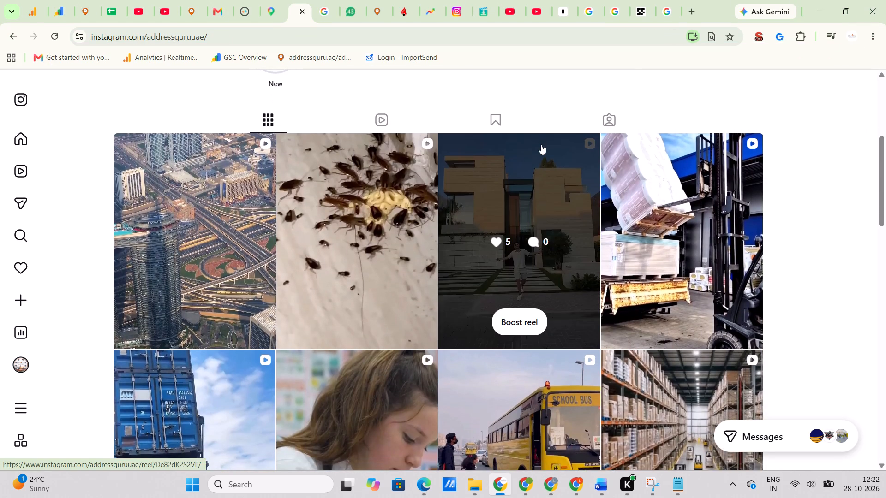
scroll(541, 144, "down", 2)
scroll(541, 144, "up", 1)
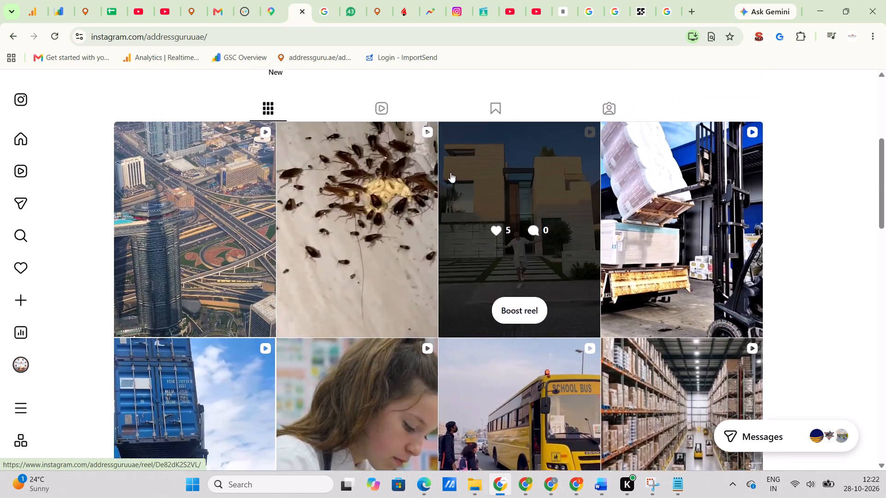
scroll(450, 172, "up", 1)
left_click(391, 134)
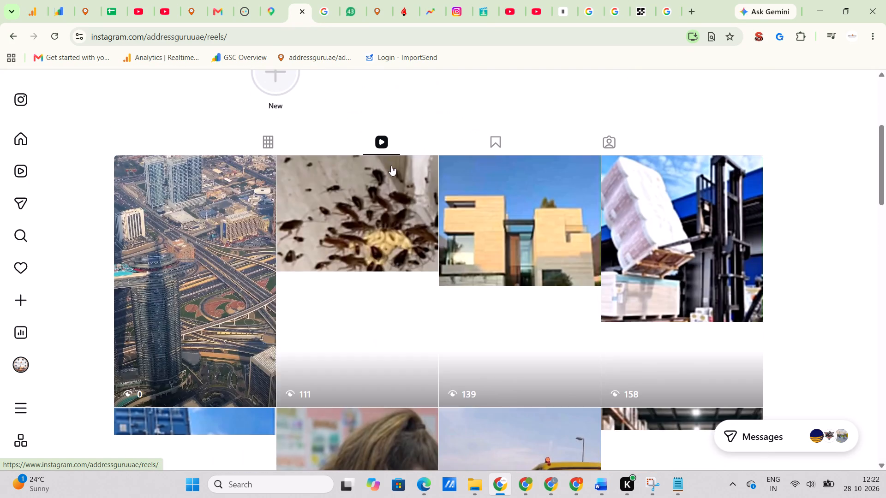
Switch to the addressguru.ae Search Console performance report, reload it and remove its page and country filters.
left_click(60, 0)
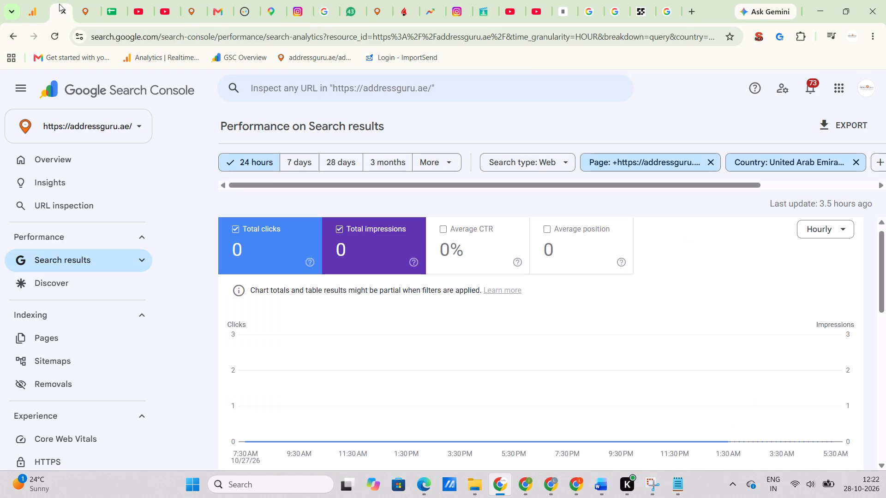
left_click(57, 33)
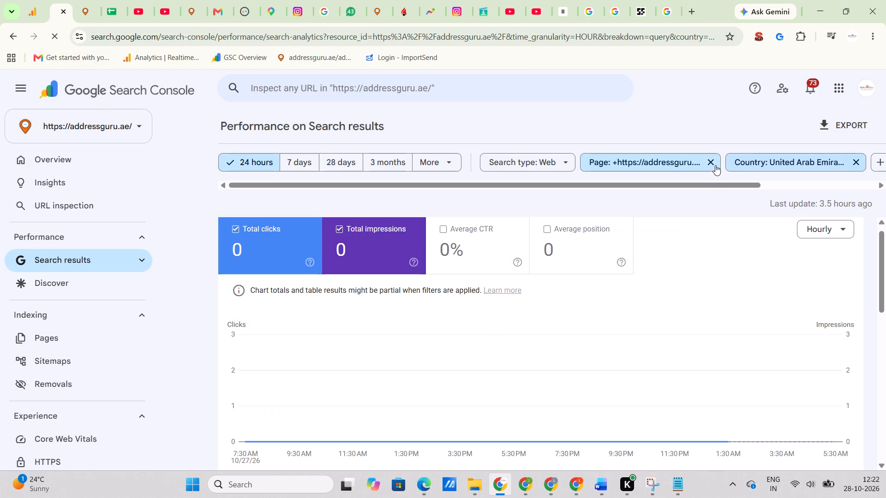
left_click(713, 164)
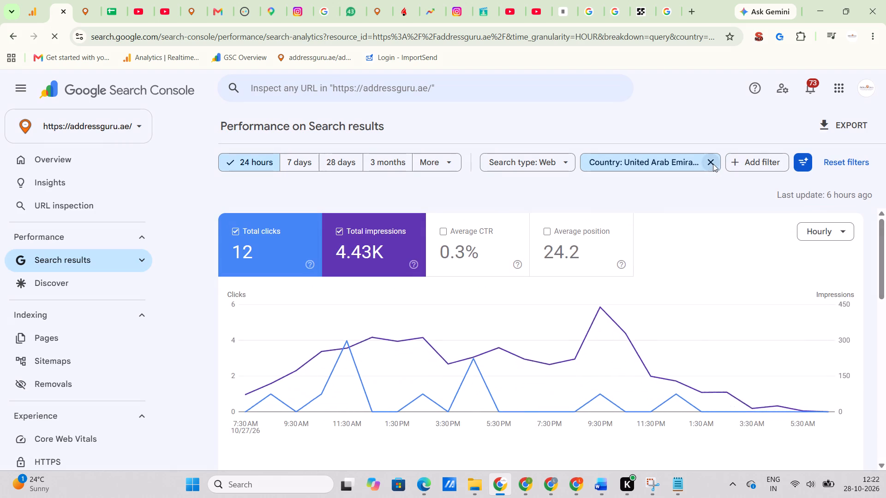
left_click(711, 161)
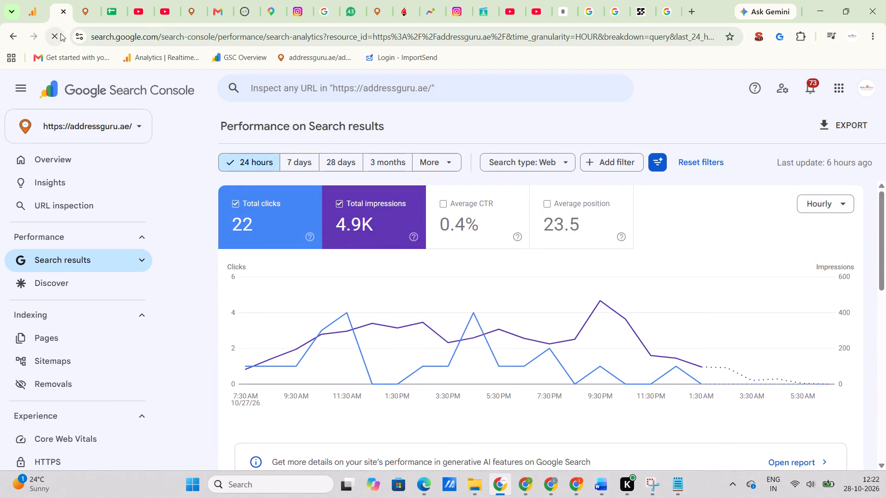
left_click(226, 39)
key("Return")
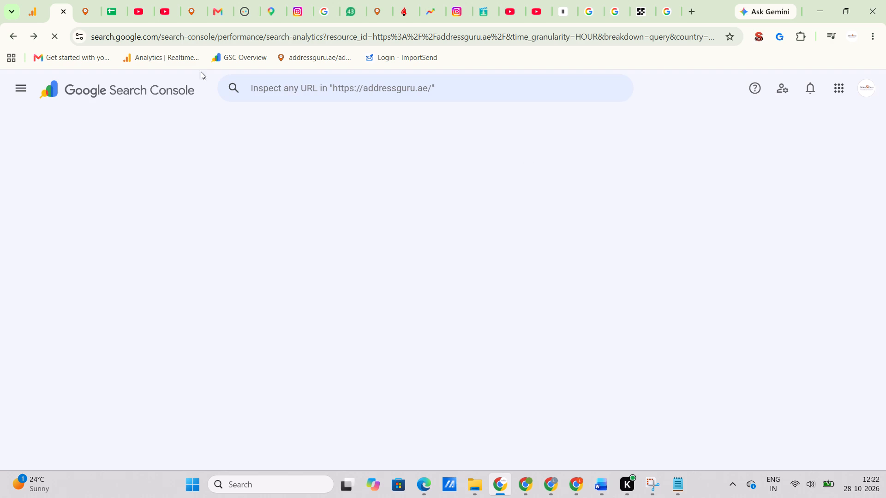
left_click_drag(220, 37, 596, 63)
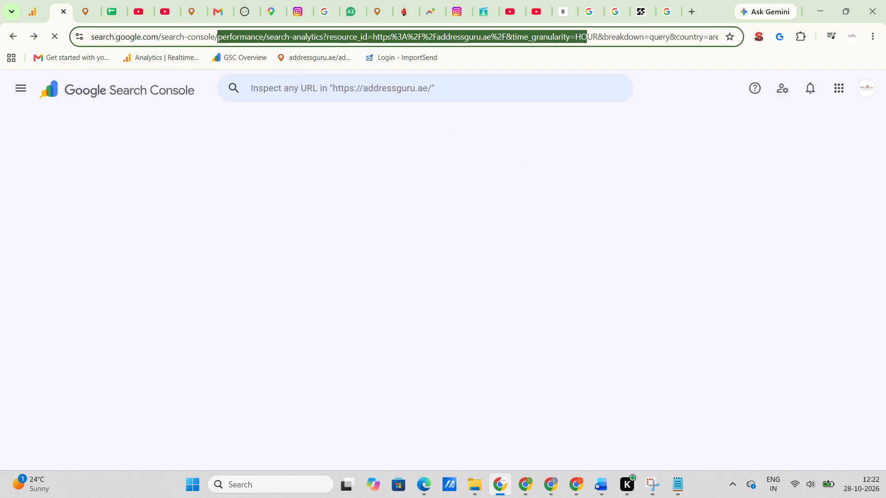
left_click_drag(596, 63, 738, 79)
key("BackSpace")
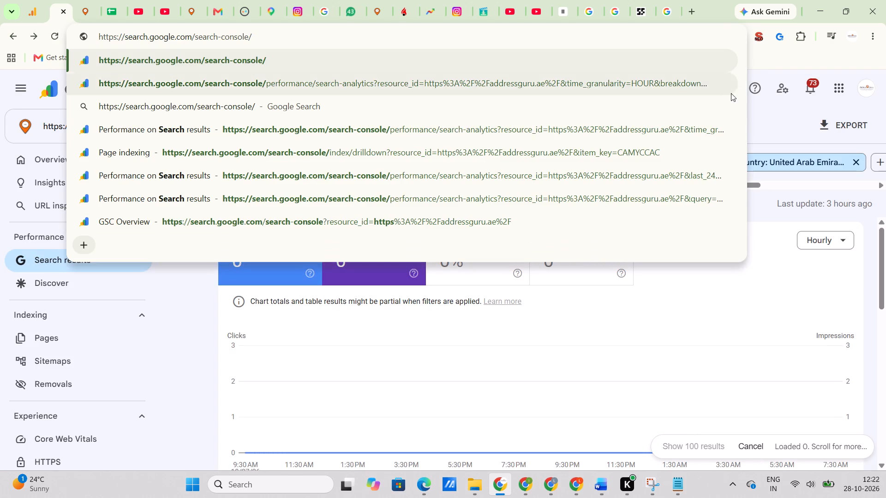
In Google Search Console, open the addressguru.ae search results performance report and view the last 7 days and last 24 hours.
key("Return")
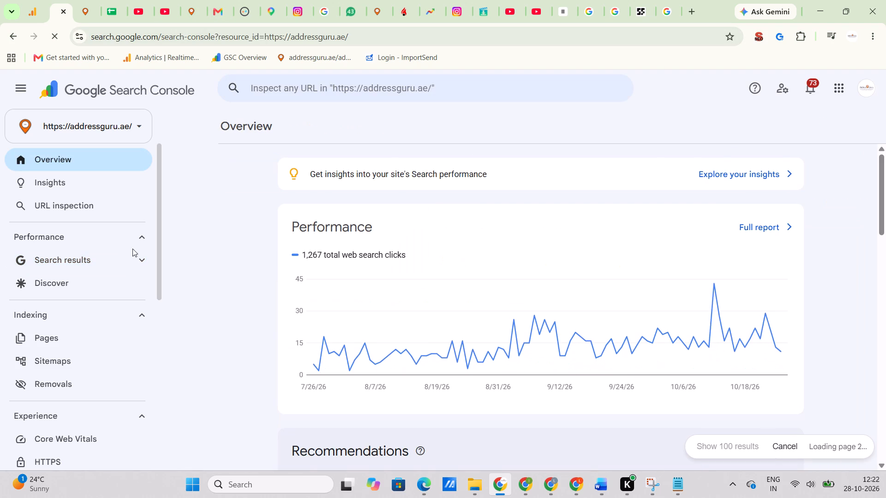
left_click(64, 258)
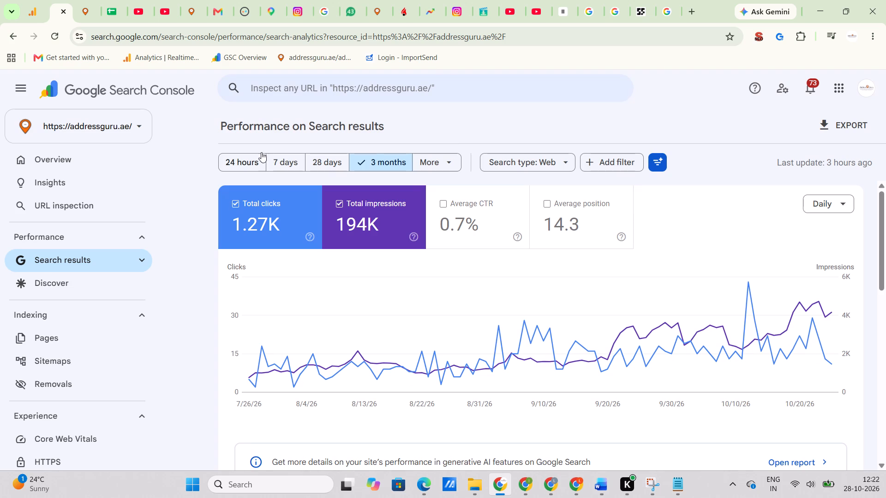
left_click(250, 163)
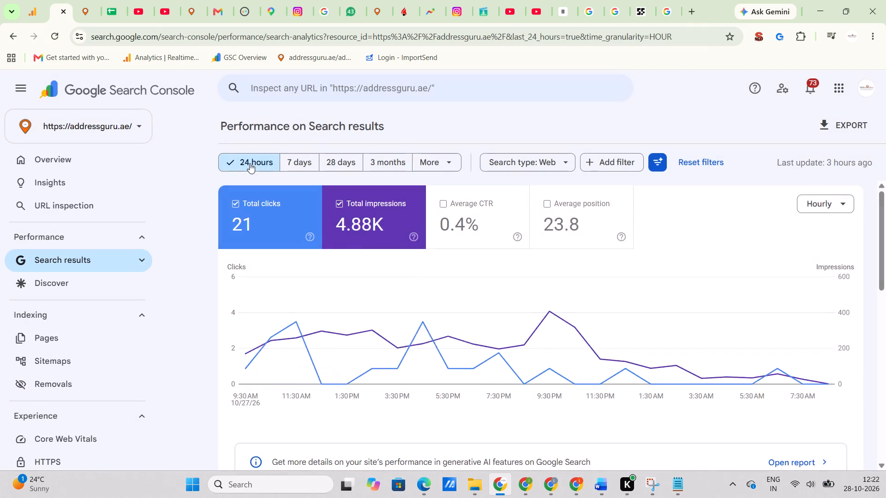
left_click(287, 152)
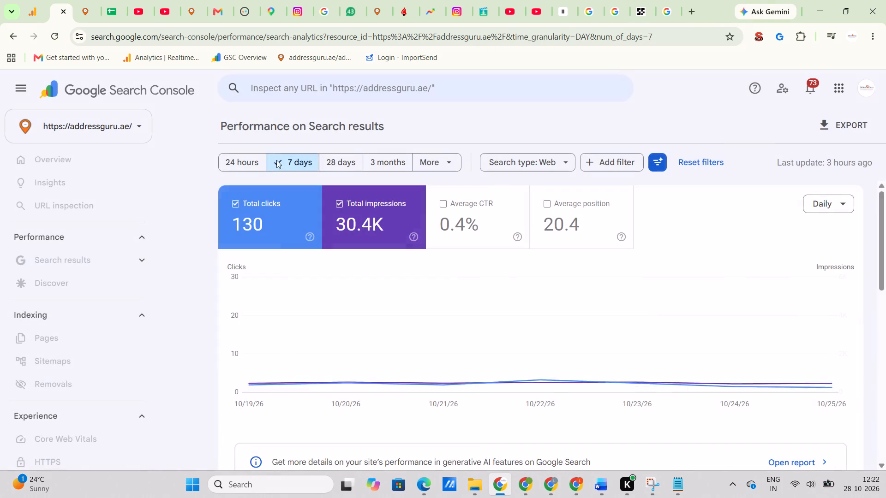
left_click(241, 158)
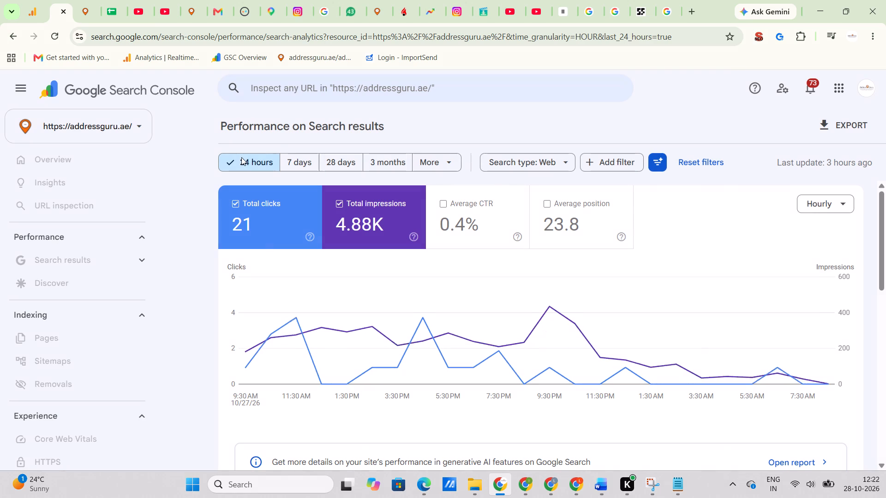
Examine the 24-hour performance breakdowns by queries, pages and countries.
scroll(346, 167, "down", 1)
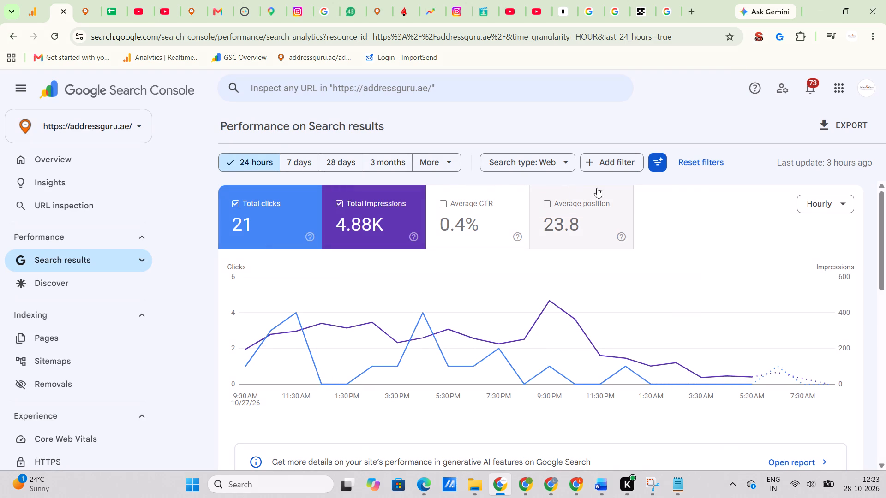
scroll(694, 182, "down", 6)
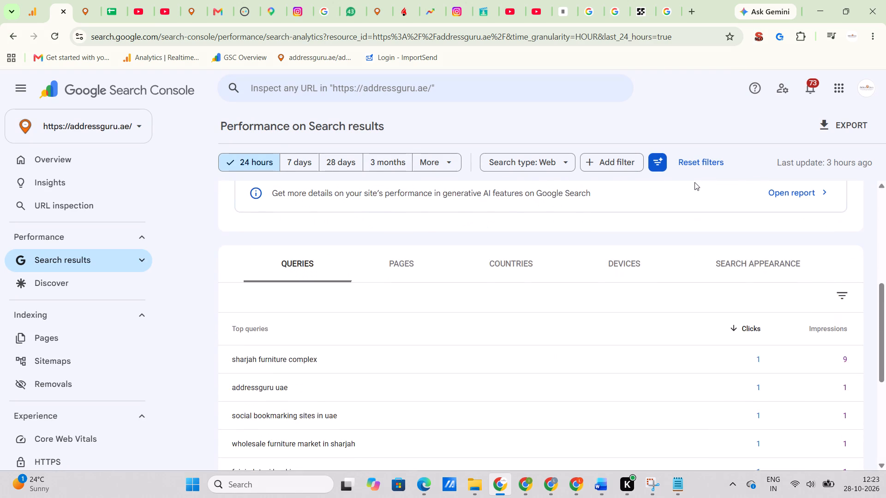
scroll(694, 182, "down", 1)
left_click(406, 224)
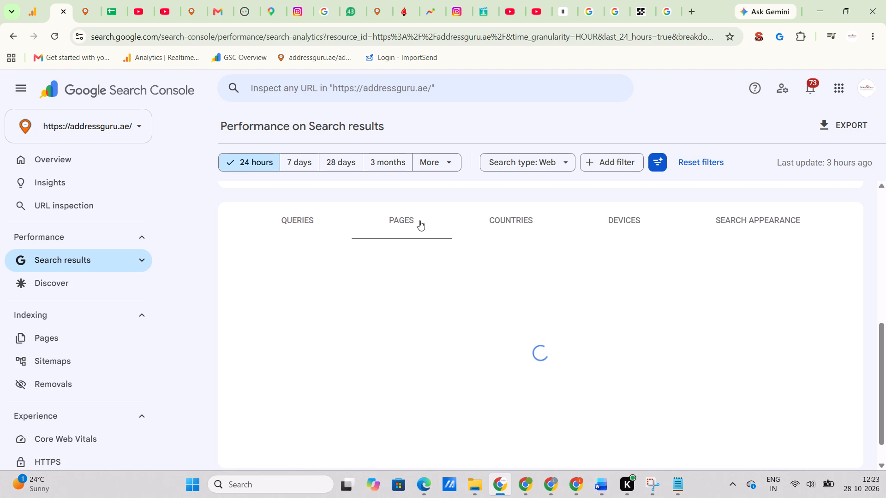
left_click(501, 219)
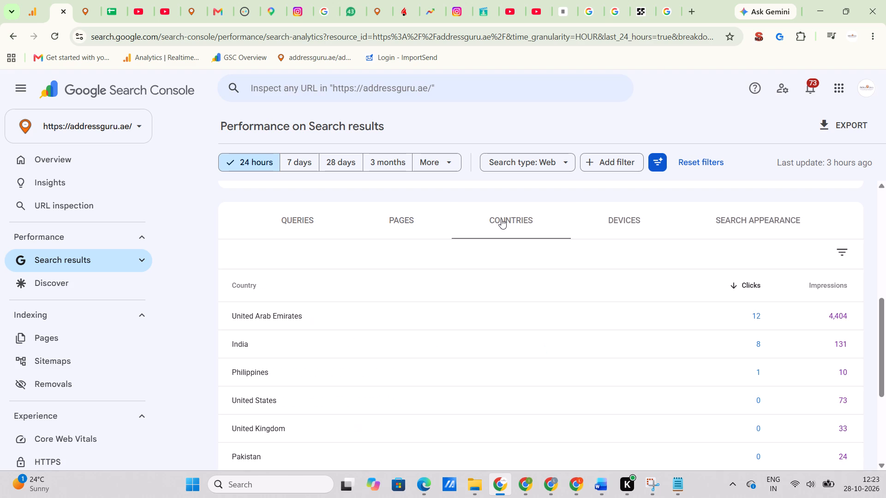
left_click(313, 222)
scroll(366, 220, "up", 7)
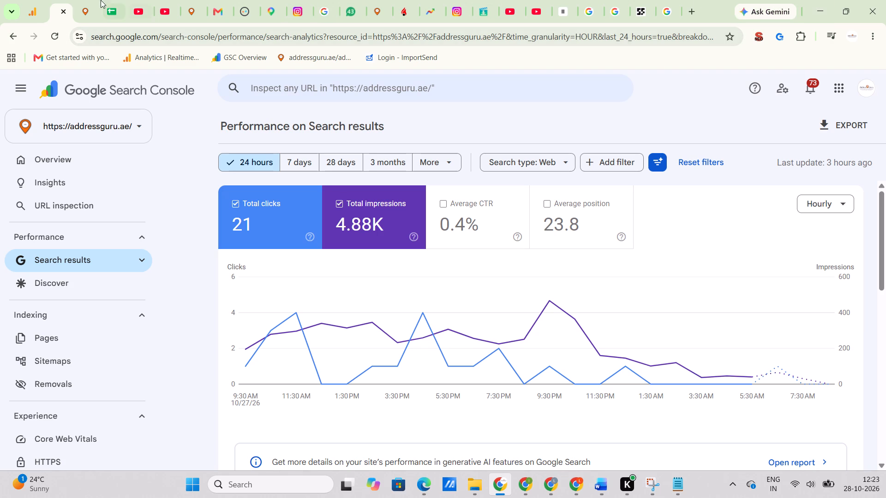
Return to YouTube Studio and refresh the channel's Shorts list to check the published short.
left_click(128, 0)
left_click(54, 36)
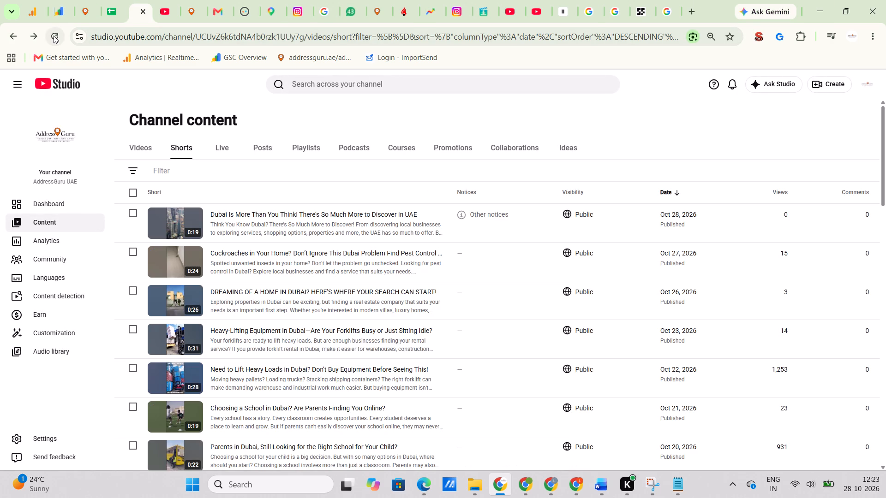
left_click(54, 36)
Switch to AddressGuru UAE's public YouTube channel page and read through the channel's notifications.
left_click(170, 0)
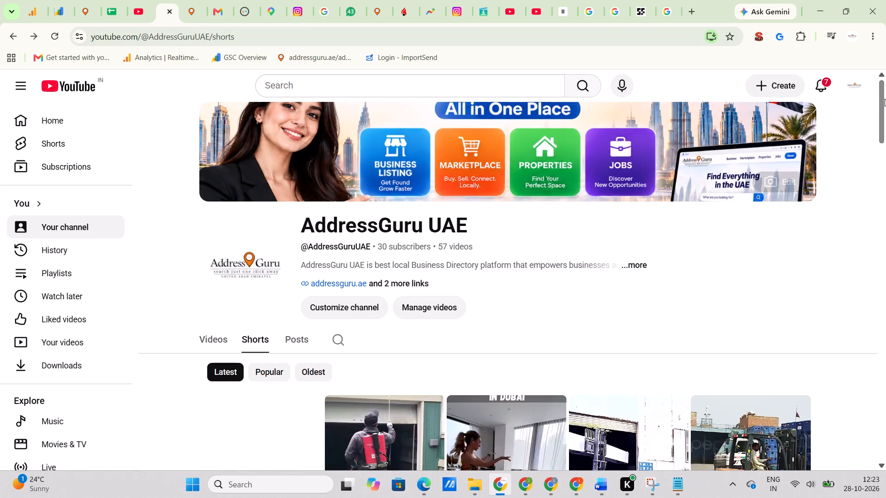
left_click(819, 84)
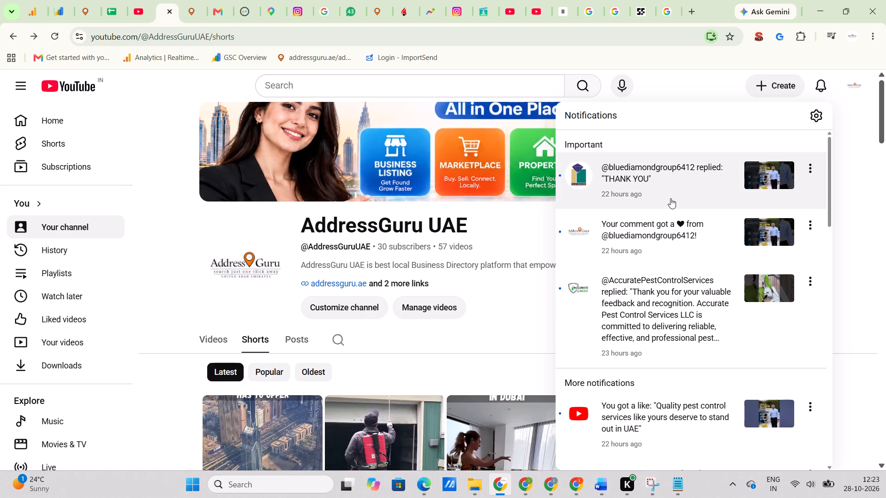
scroll(750, 287, "down", 2)
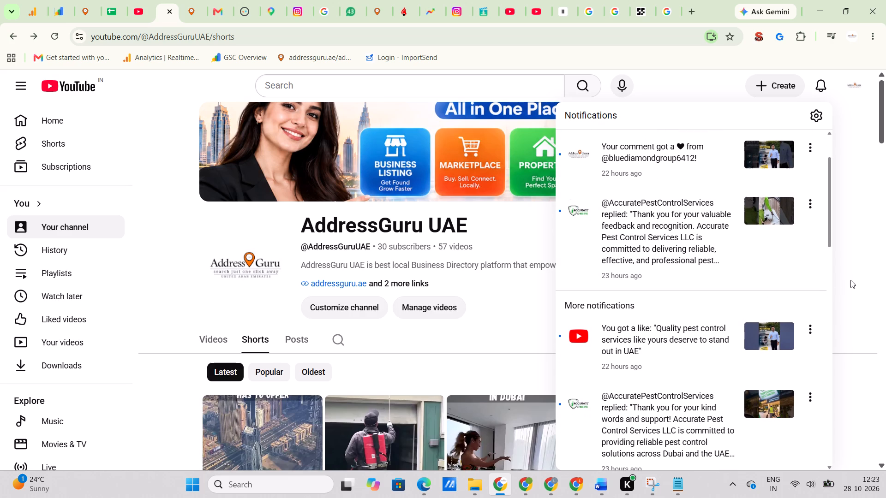
scroll(821, 283, "down", 3)
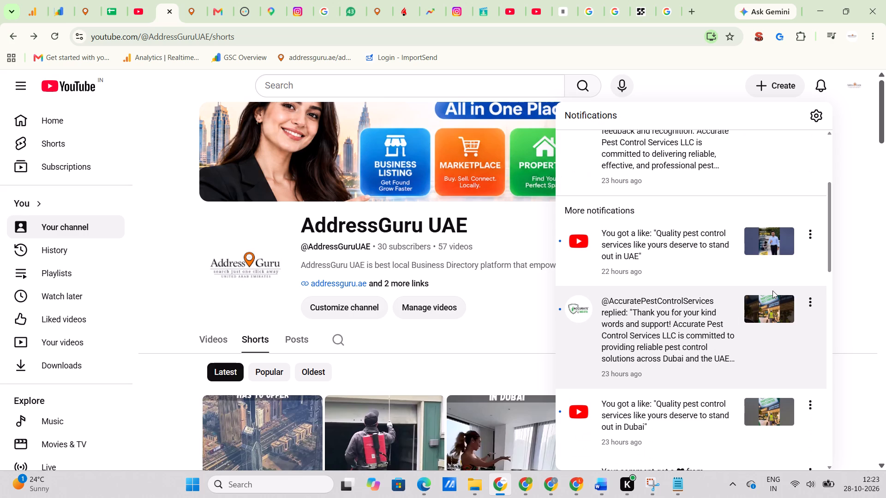
scroll(772, 290, "down", 3)
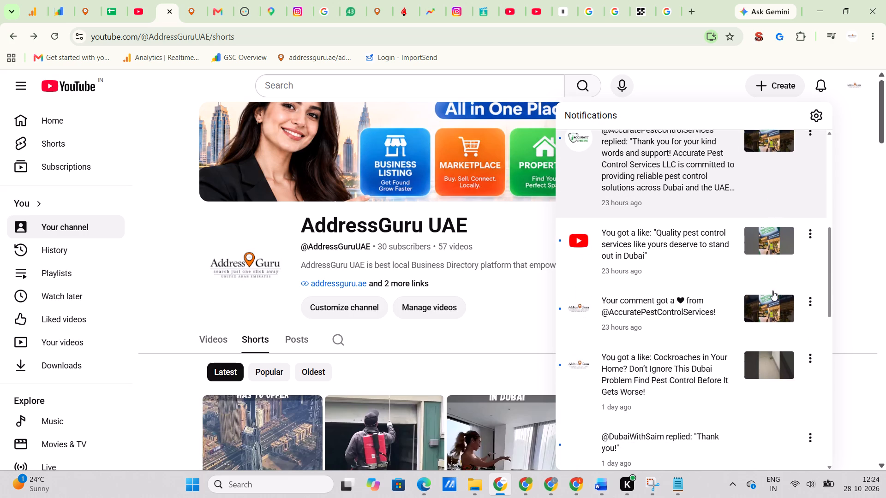
scroll(772, 290, "down", 4)
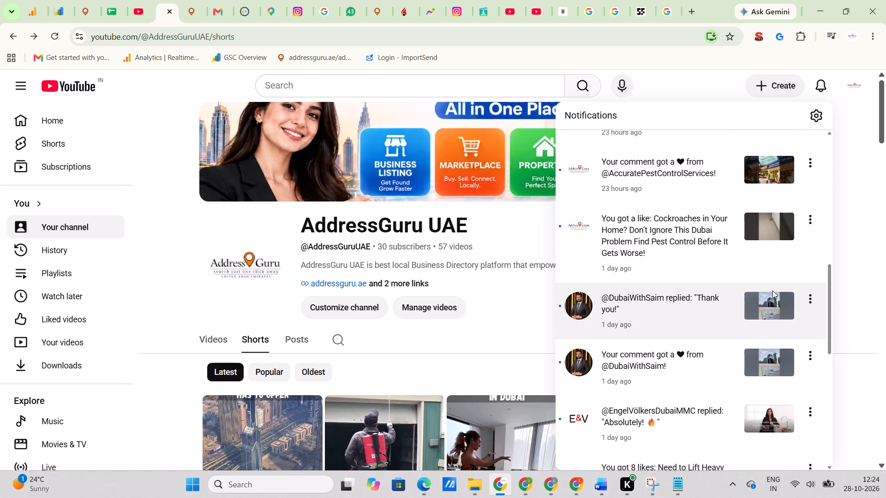
scroll(772, 290, "down", 2)
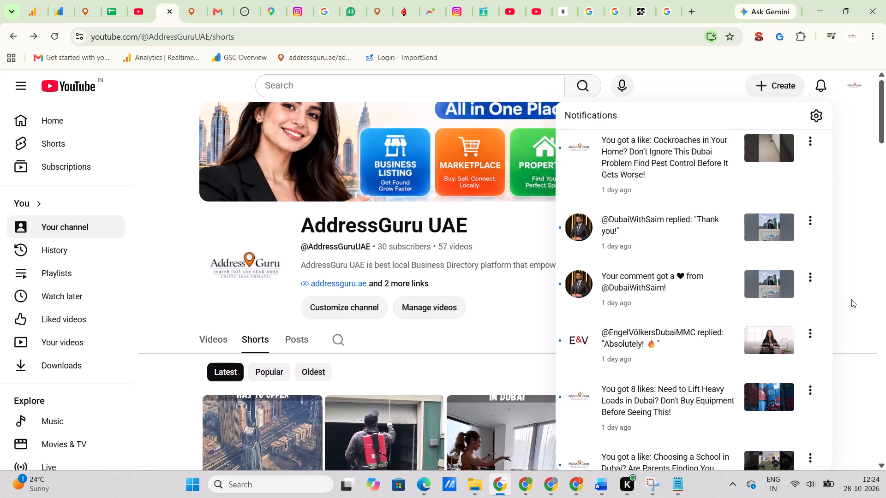
left_click(851, 299)
Refresh AddressGuru UAE's public channel page showing its shorts.
left_click(52, 36)
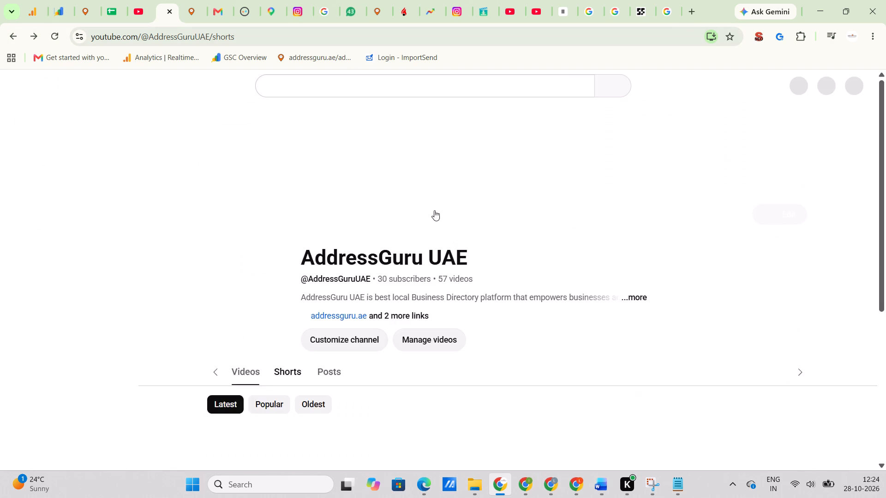
Open the newest Dubai short from the public channel's Shorts, read its full description and hashtags, and return to the channel's Shorts.
scroll(581, 229, "down", 5)
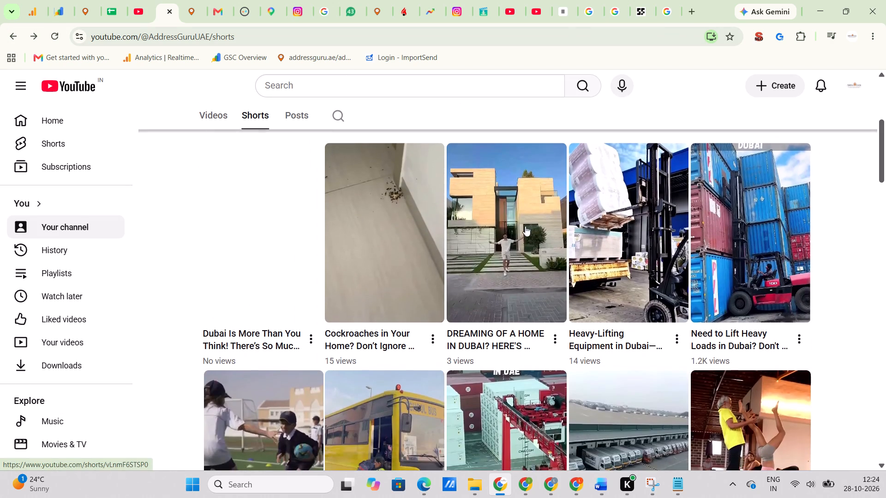
scroll(525, 226, "down", 1)
left_click(225, 217)
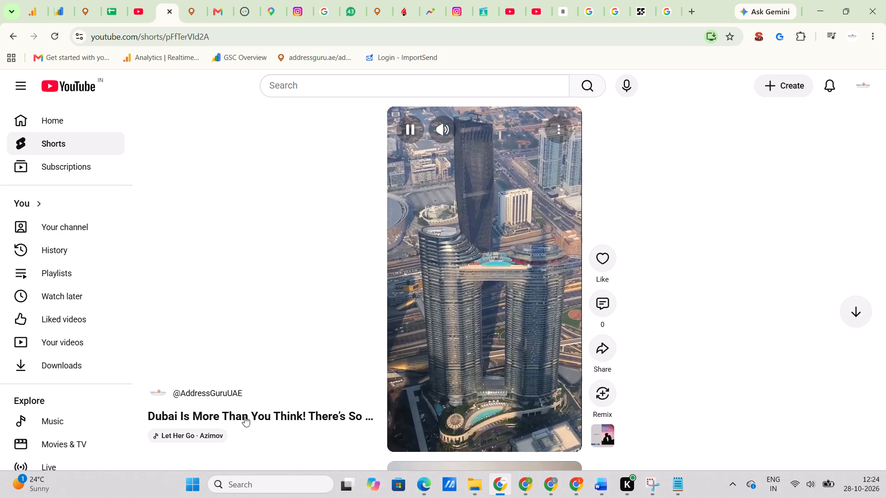
left_click(245, 416)
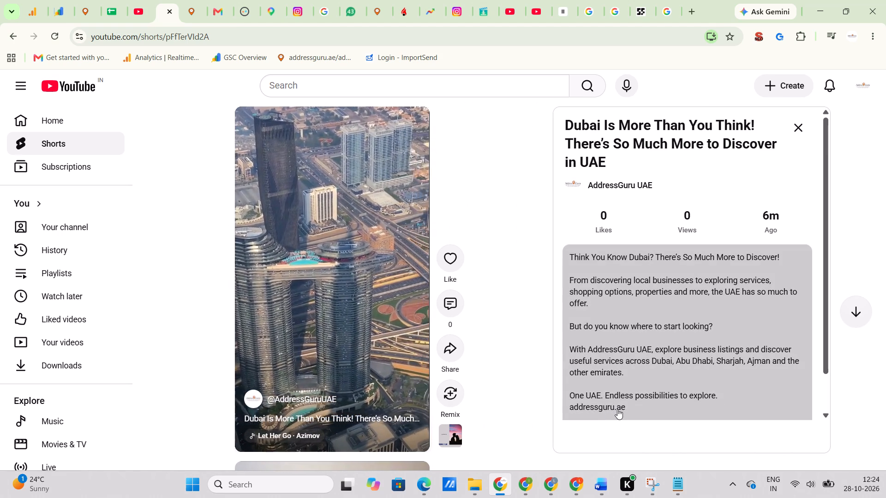
left_click(617, 409)
scroll(718, 365, "down", 1)
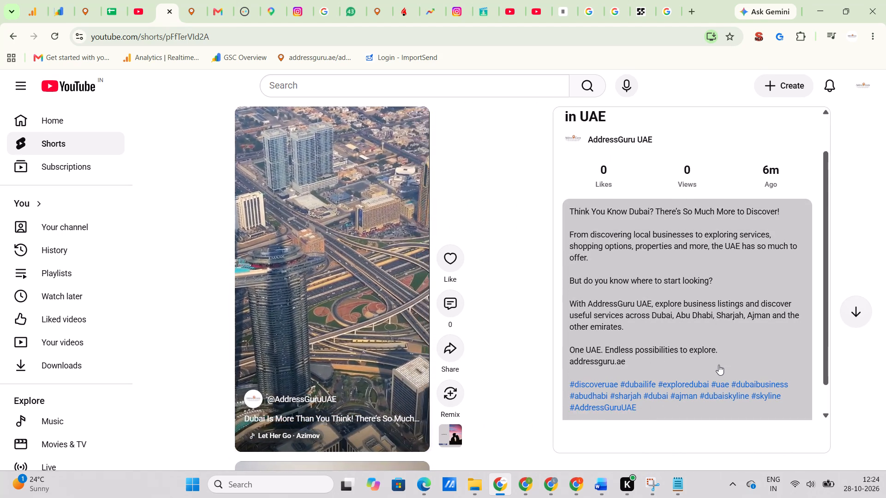
scroll(718, 365, "down", 1)
left_click(805, 126)
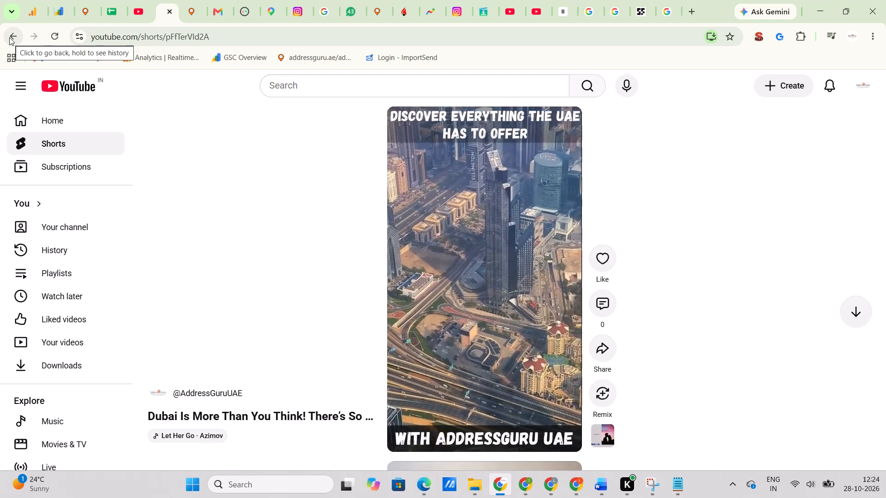
left_click(9, 37)
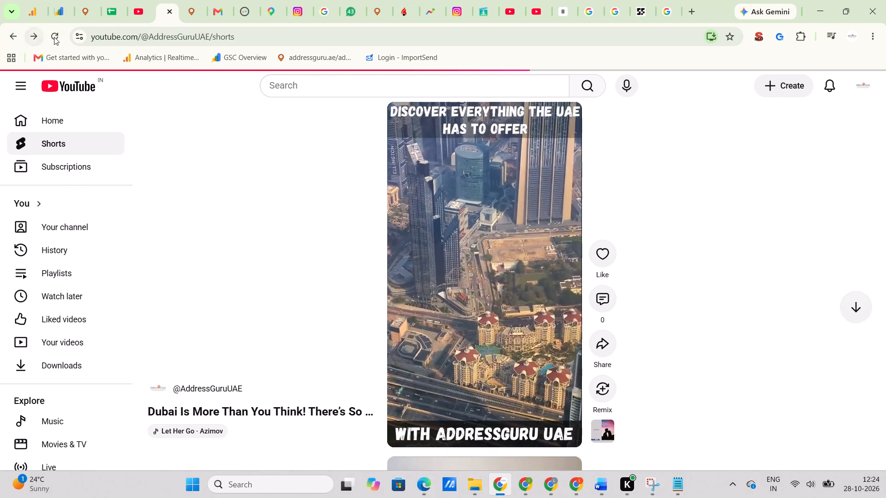
Switch back to YouTube Studio and refresh the channel's Shorts list to recheck the new short.
left_click(129, 0)
left_click(43, 33)
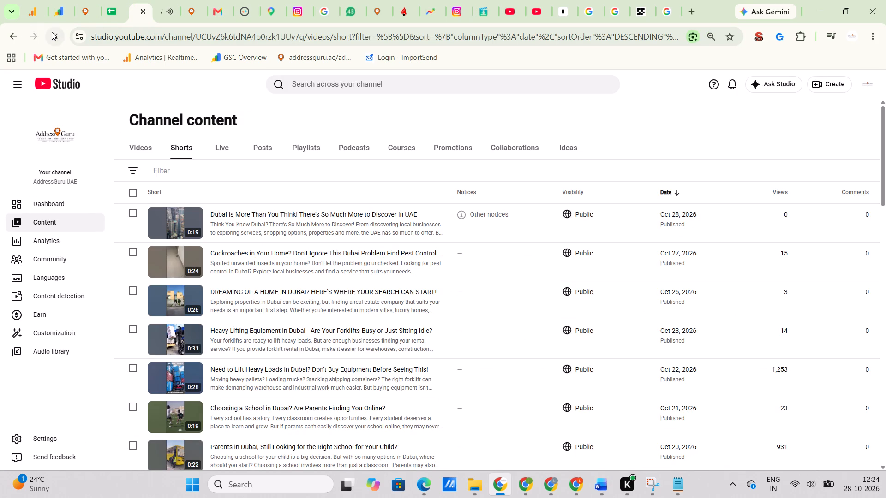
left_click(52, 32)
left_click(52, 32)
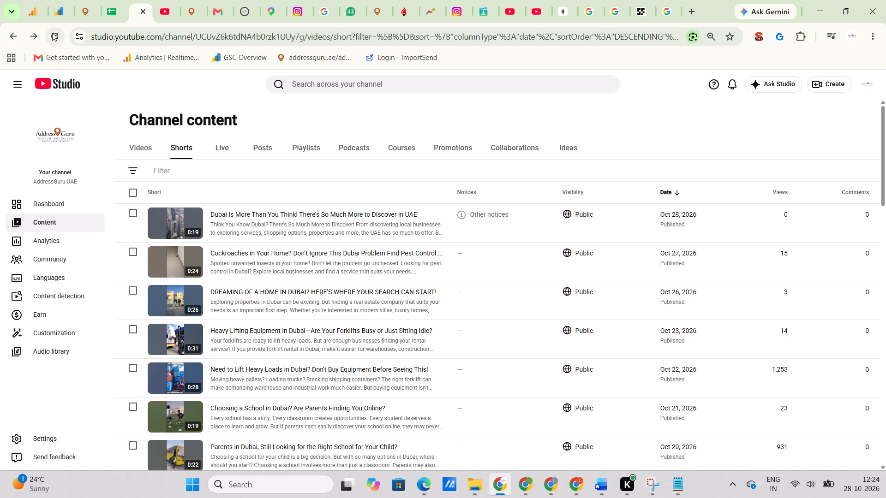
Switch to Google Analytics and set the Generate leads overview's date range to Oct 27, 2026.
left_click(32, 0)
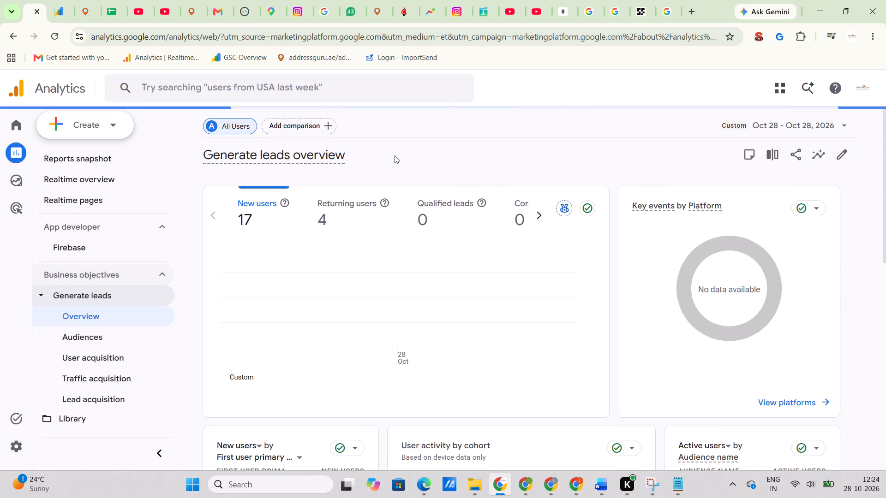
left_click(807, 127)
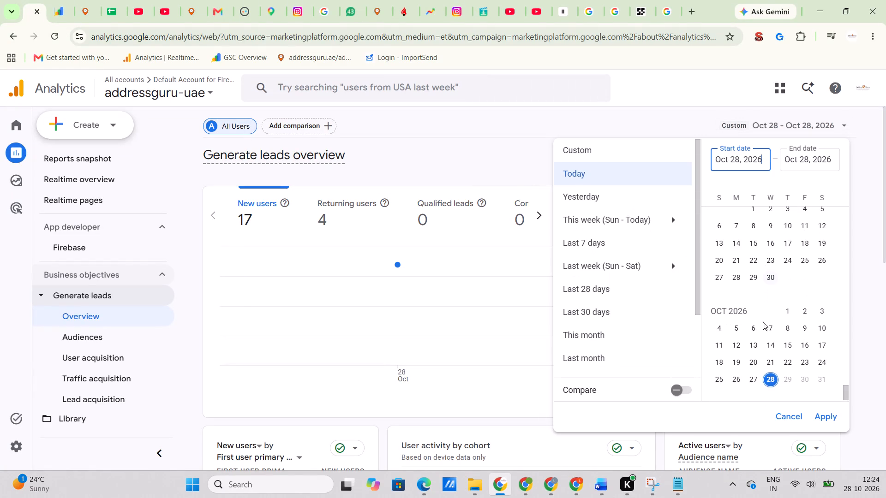
left_click(757, 382)
double_click(824, 410)
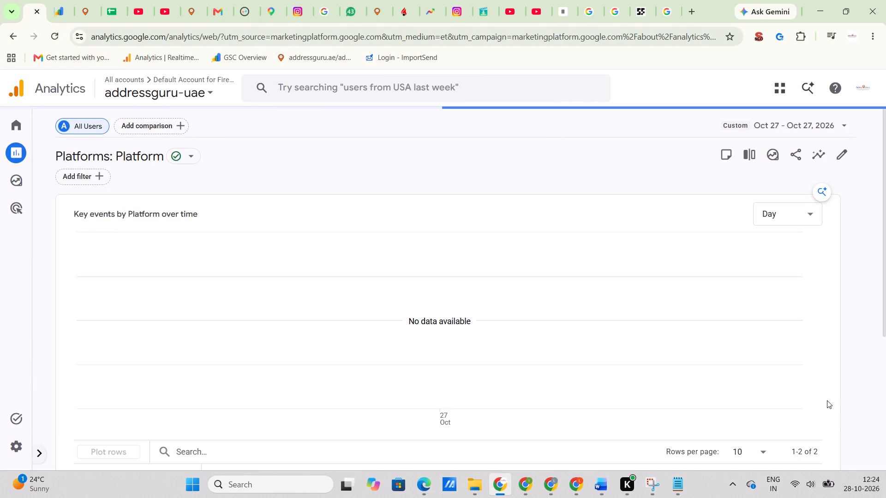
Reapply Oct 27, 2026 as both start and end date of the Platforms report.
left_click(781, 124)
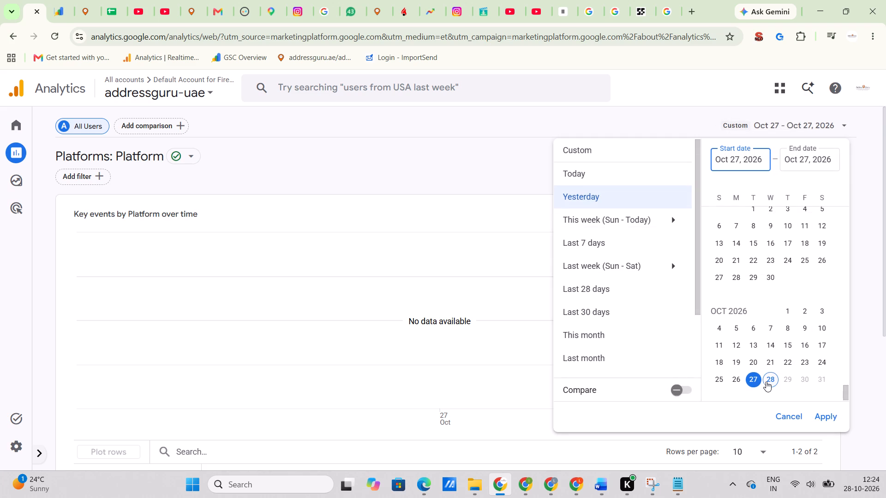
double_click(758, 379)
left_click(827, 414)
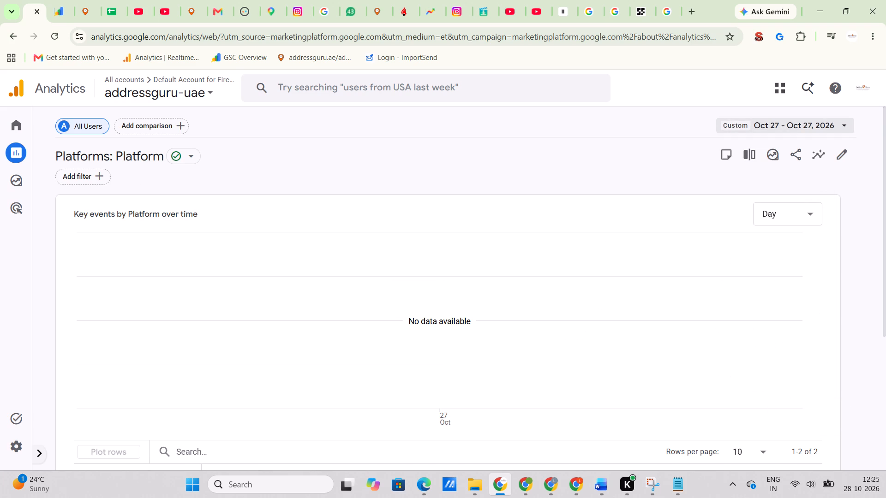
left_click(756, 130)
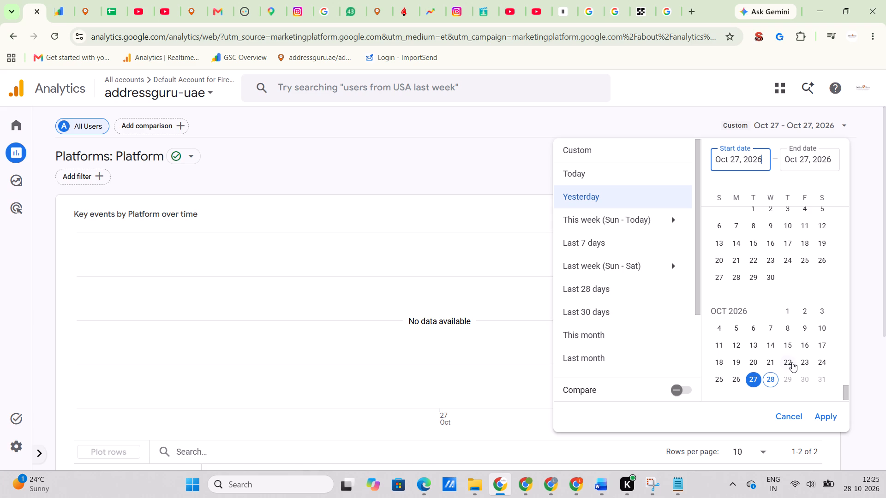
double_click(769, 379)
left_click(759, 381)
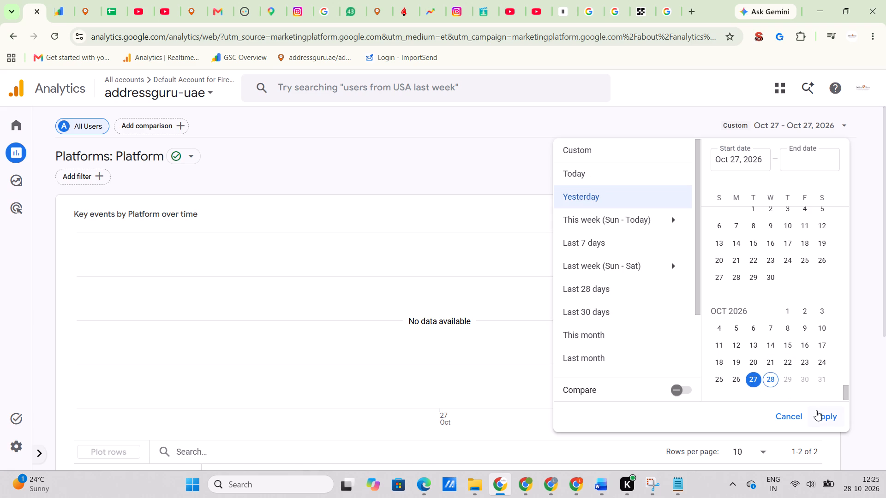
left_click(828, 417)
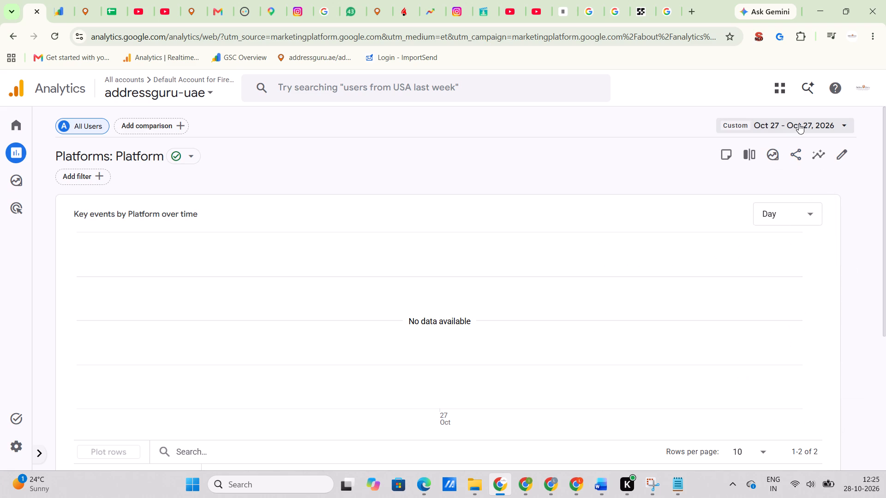
Set the Platforms report's date range to This week (Sun - Today) and reload the page.
left_click(799, 124)
left_click(647, 231)
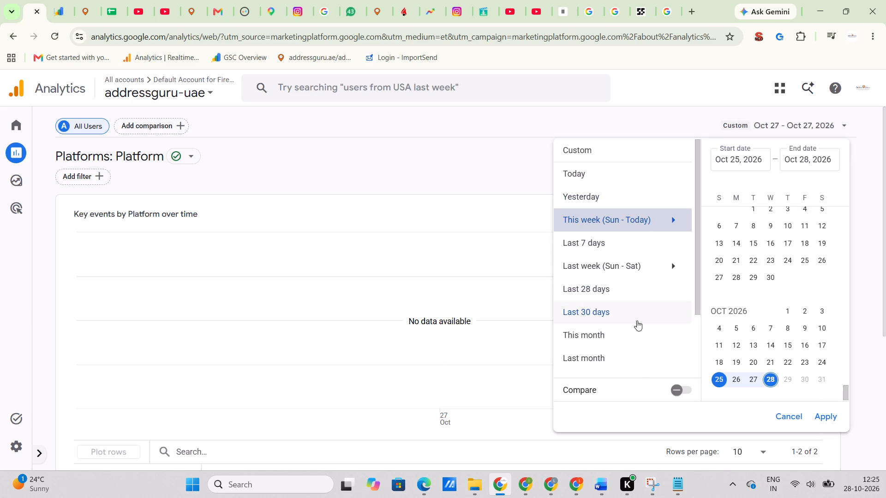
left_click(830, 414)
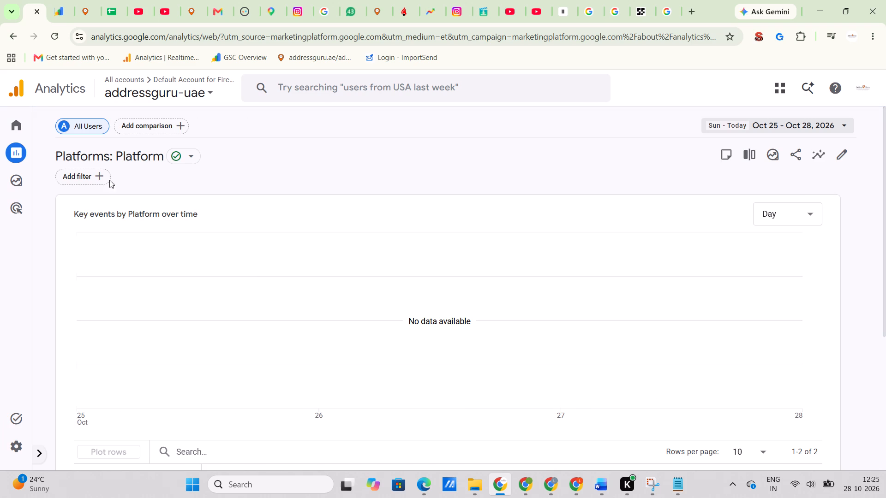
left_click(55, 33)
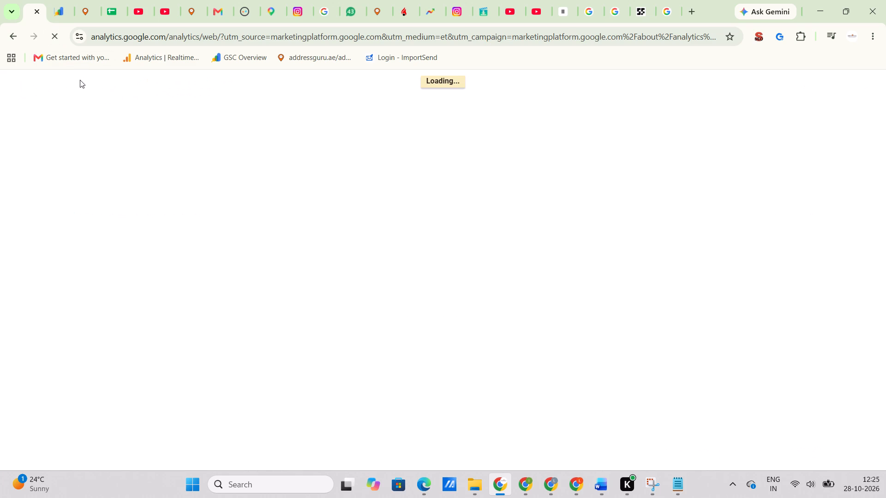
left_click(213, 38)
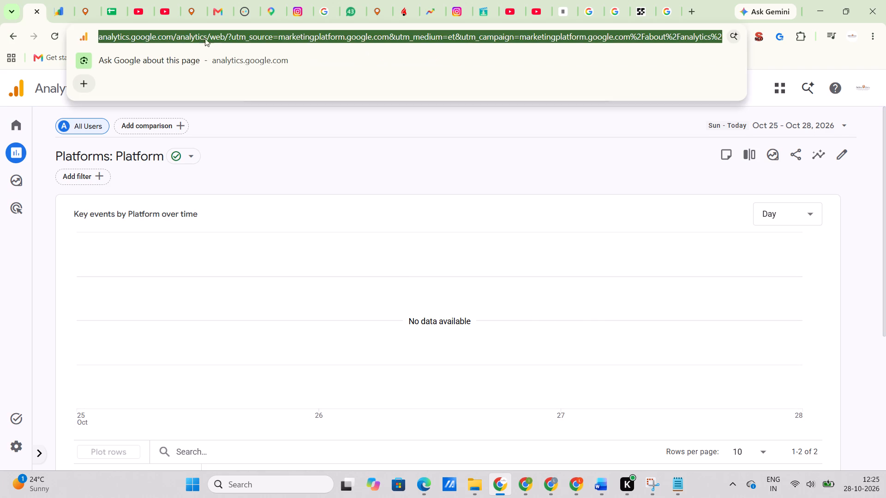
left_click(188, 35)
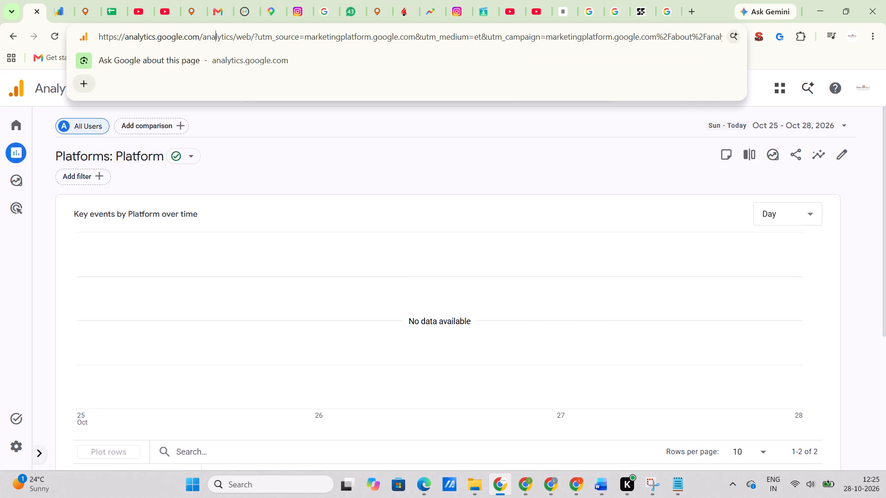
left_click_drag(237, 38, 733, 65)
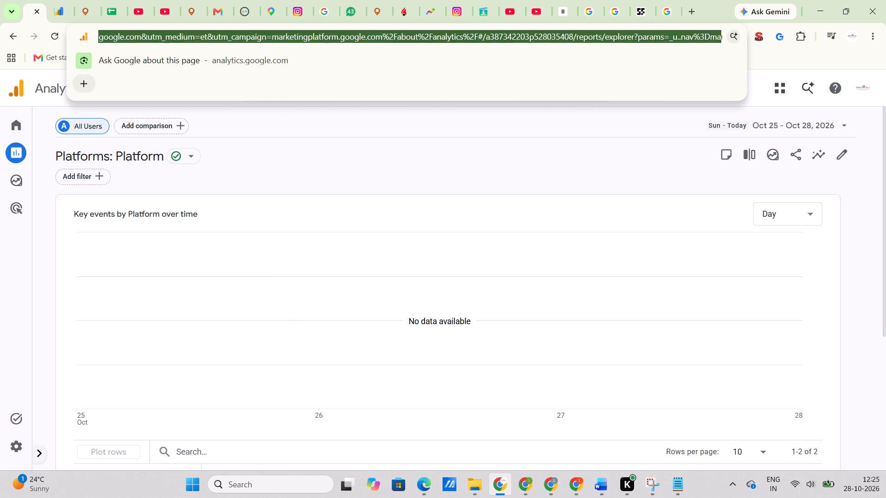
left_click_drag(733, 65, 750, 65)
key("BackSpace")
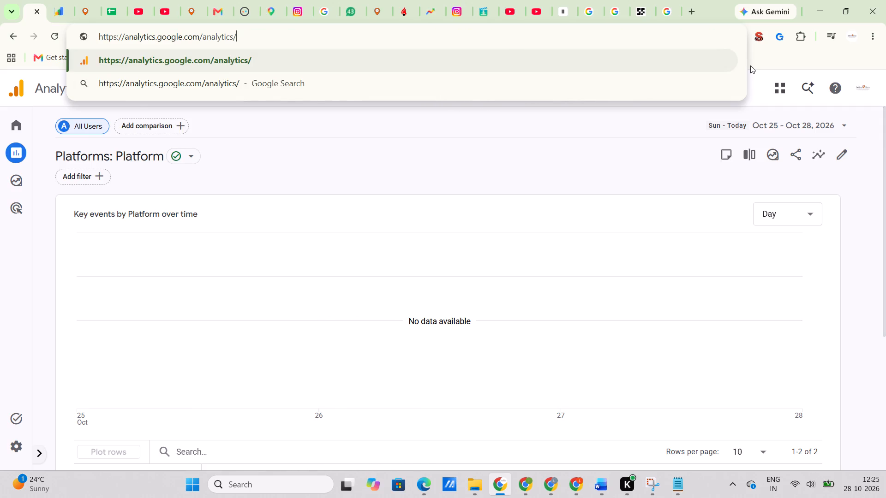
key("Return")
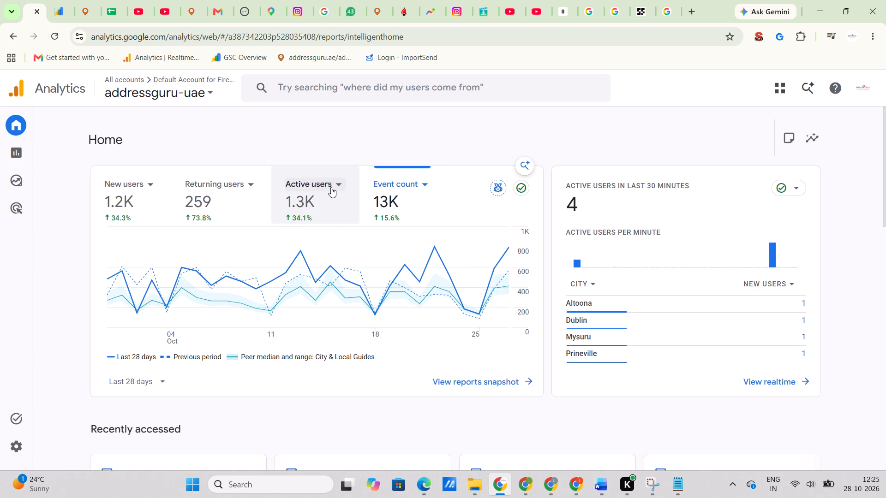
Examine the Analytics home page's user trends, suggested cards, session sources and insights for addressguru-uae.
scroll(332, 186, "down", 4)
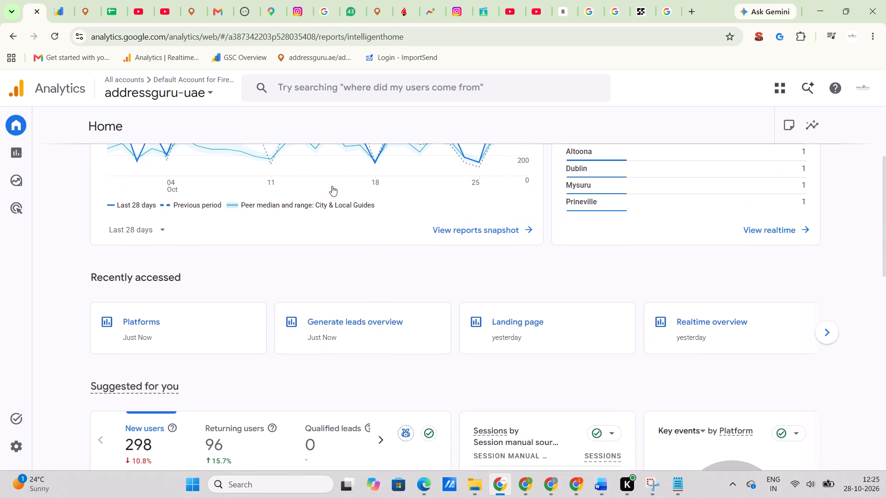
scroll(332, 186, "up", 4)
scroll(332, 186, "down", 7)
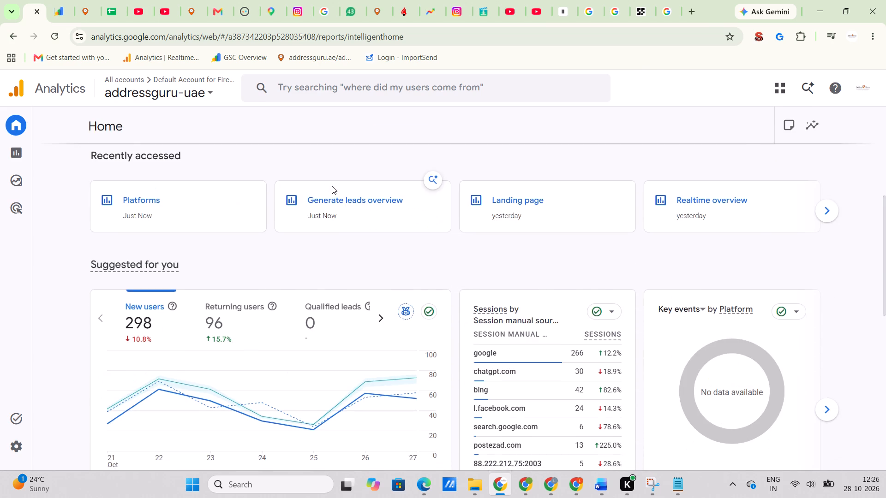
scroll(332, 186, "down", 1)
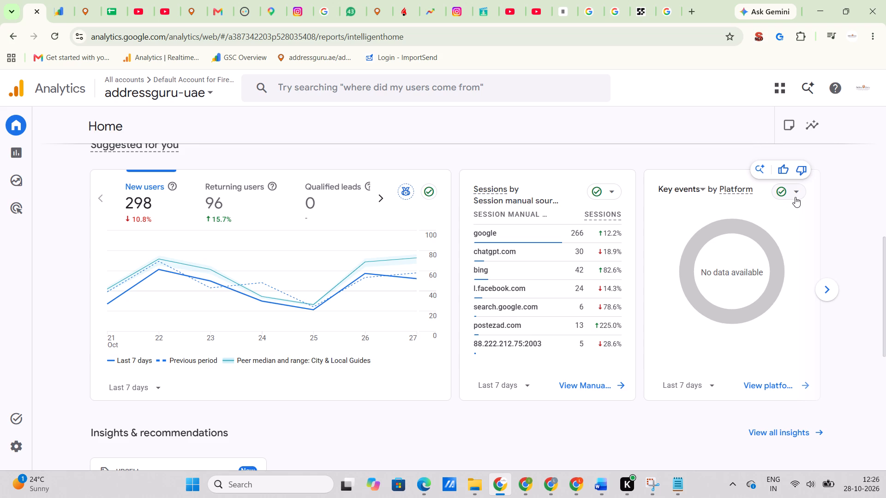
scroll(482, 227, "down", 4)
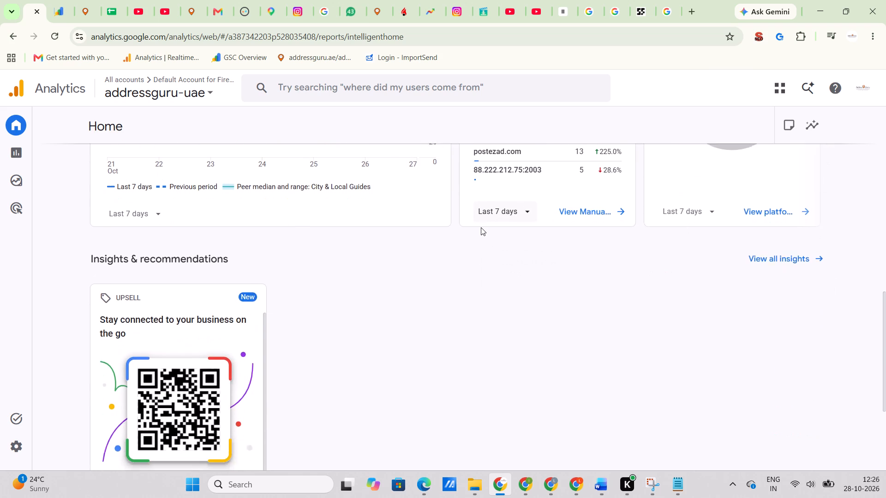
scroll(481, 227, "down", 7)
scroll(482, 227, "up", 3)
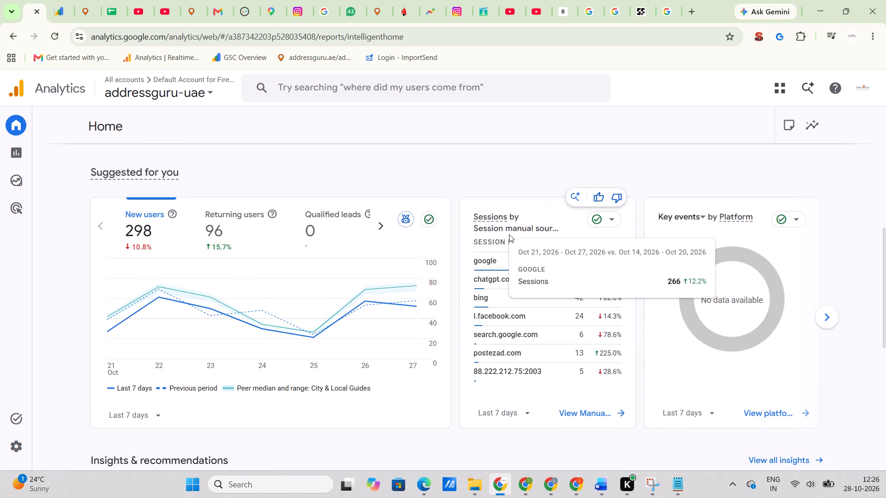
scroll(509, 234, "up", 2)
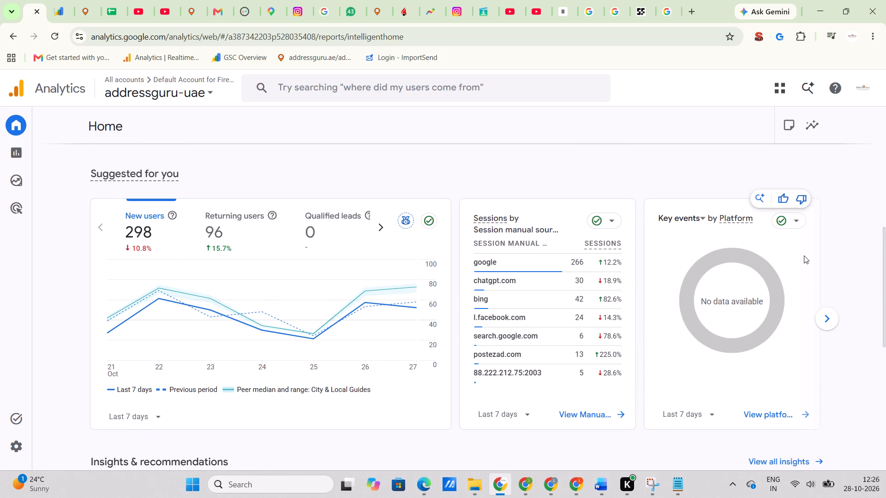
scroll(804, 255, "up", 6)
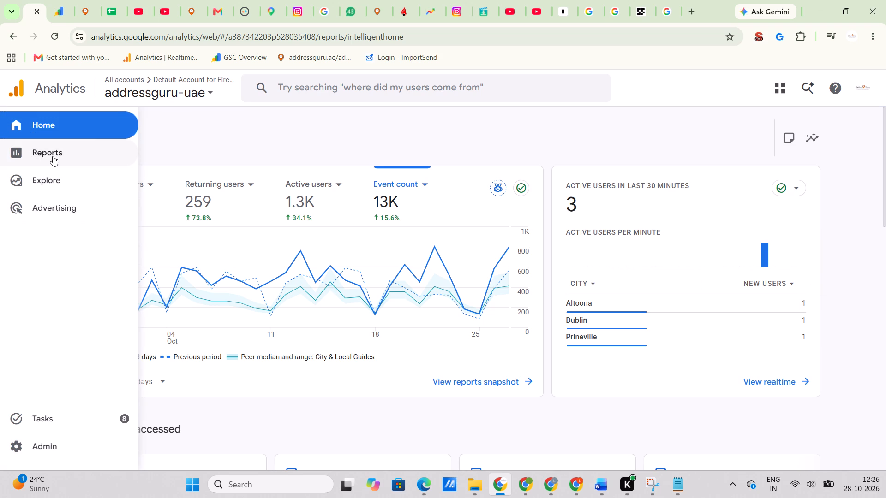
Go to the Analytics reports and open the Realtime overview to view the site's current active users.
left_click(53, 156)
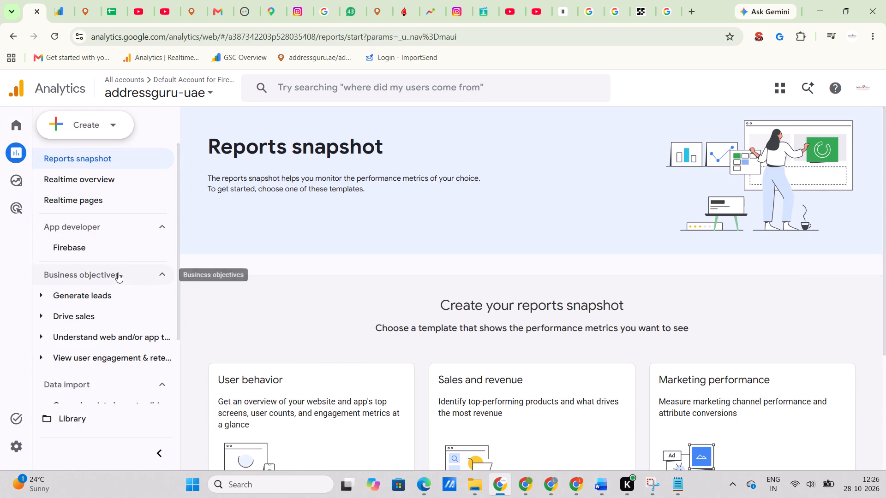
left_click(124, 383)
left_click(124, 381)
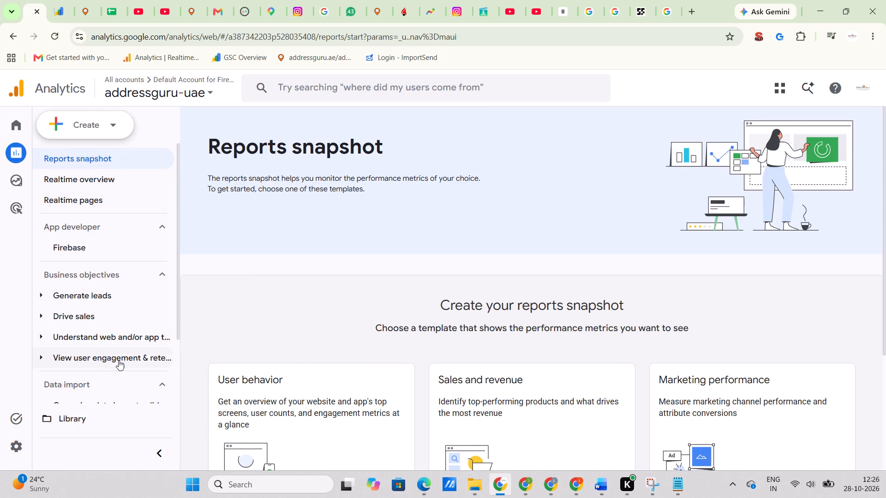
scroll(116, 345, "up", 1)
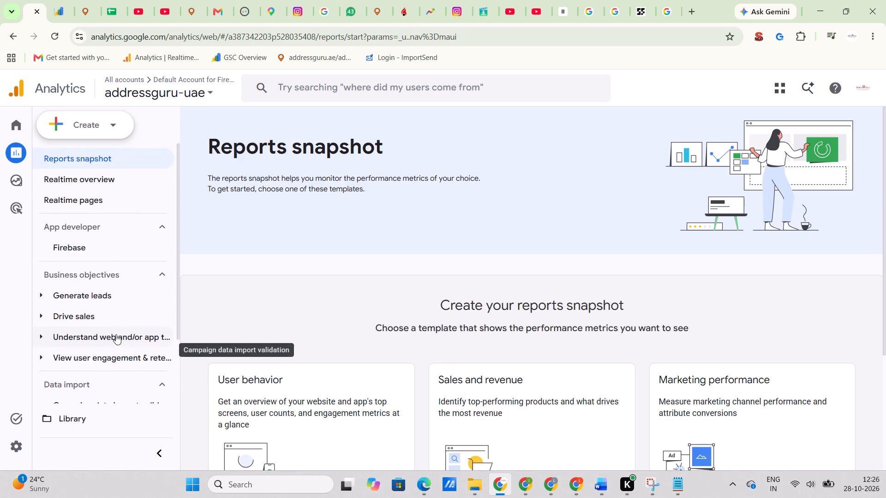
scroll(116, 334, "up", 1)
left_click(95, 184)
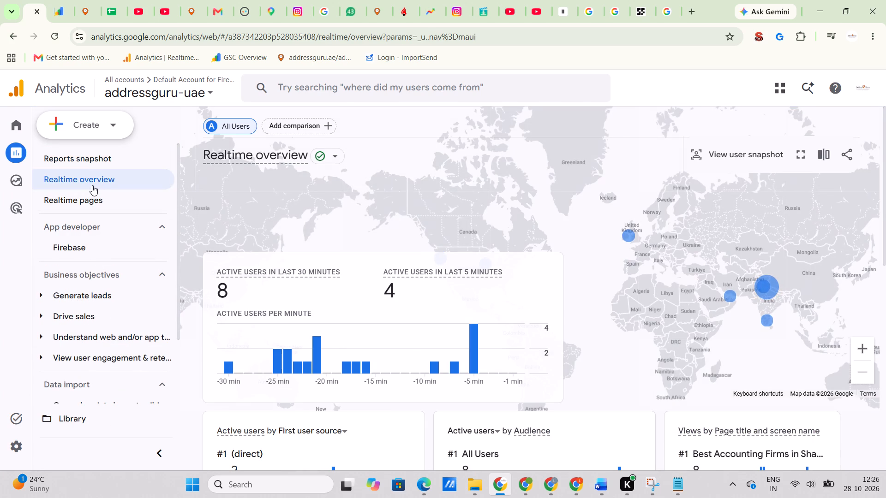
Examine the Realtime overview's active users, first user sources, audiences, page views and event counts for addressguru-uae.
scroll(454, 230, "down", 2)
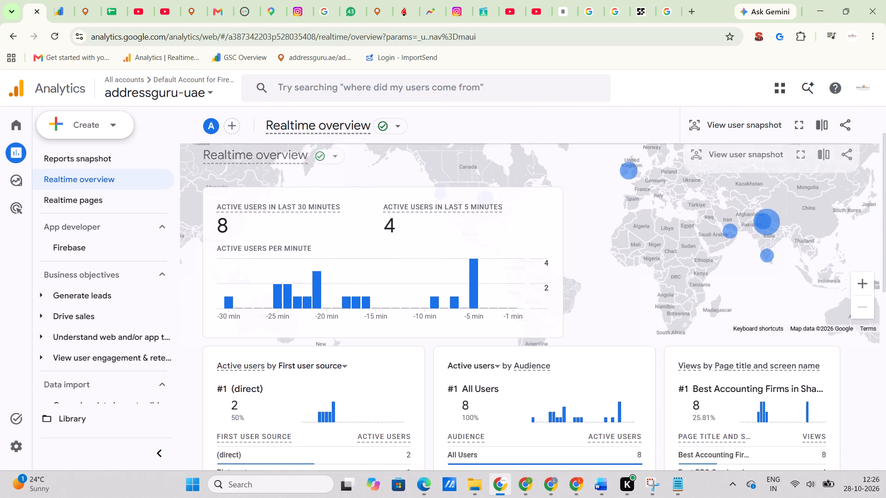
scroll(453, 231, "down", 3)
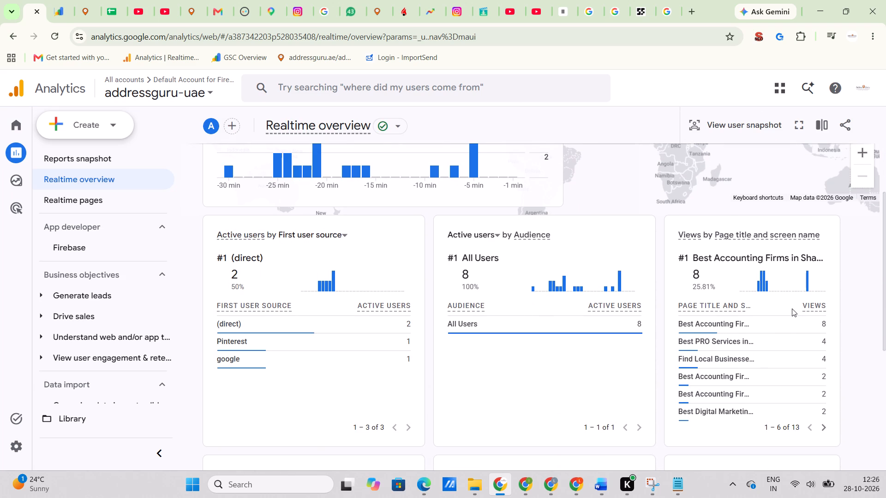
scroll(792, 308, "down", 5)
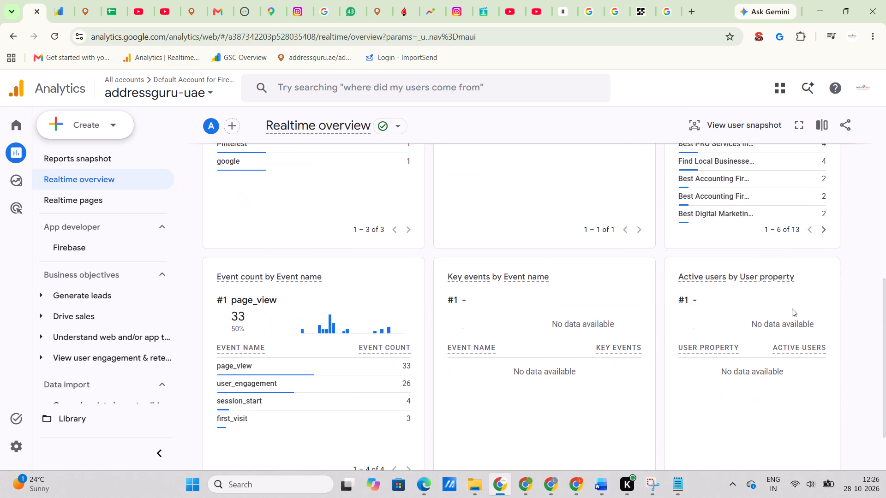
scroll(792, 308, "up", 1)
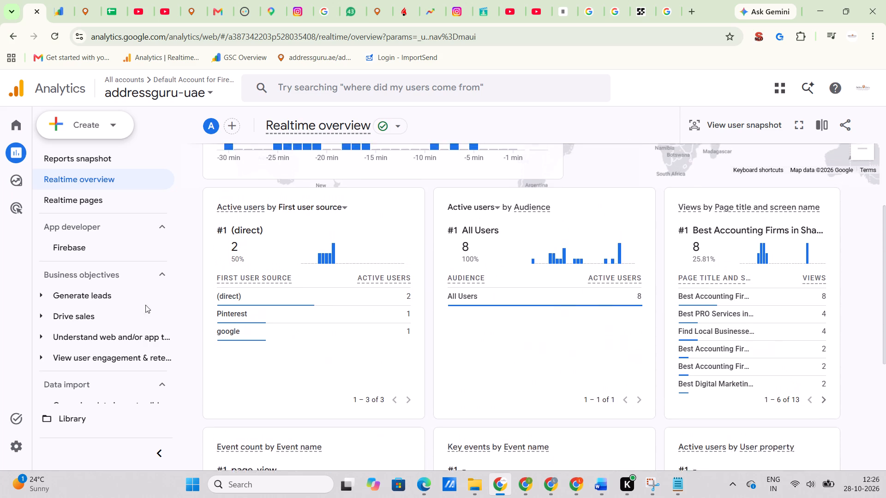
scroll(119, 289, "up", 1)
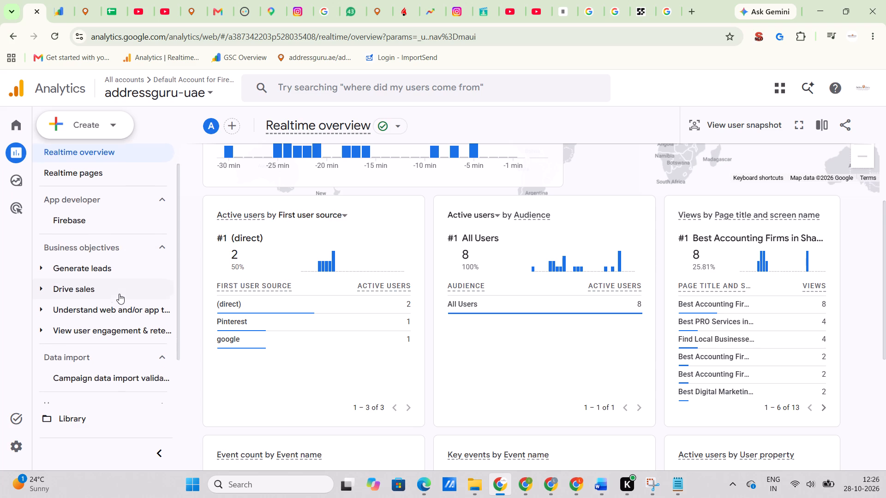
scroll(119, 294, "up", 1)
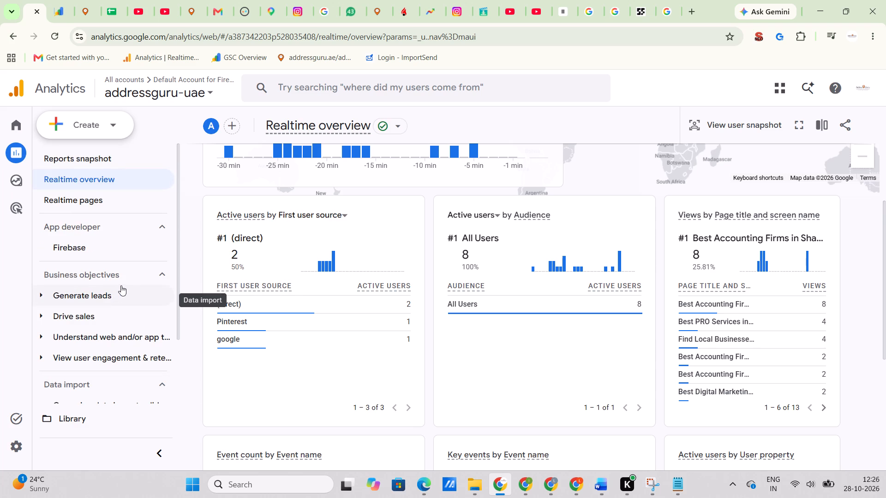
scroll(374, 259, "up", 8)
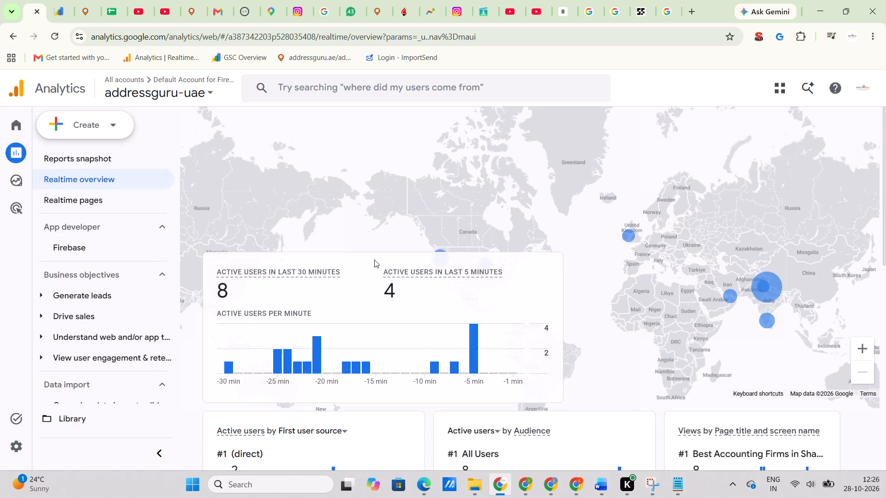
scroll(374, 260, "up", 1)
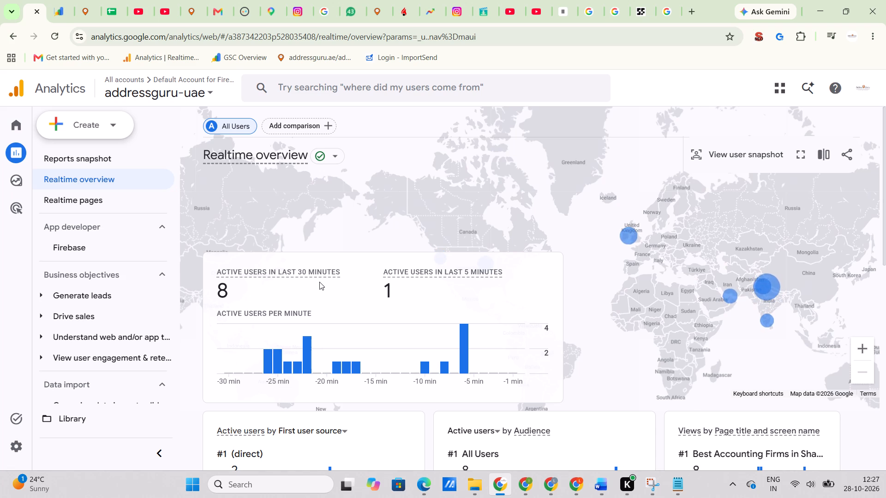
scroll(319, 282, "up", 1)
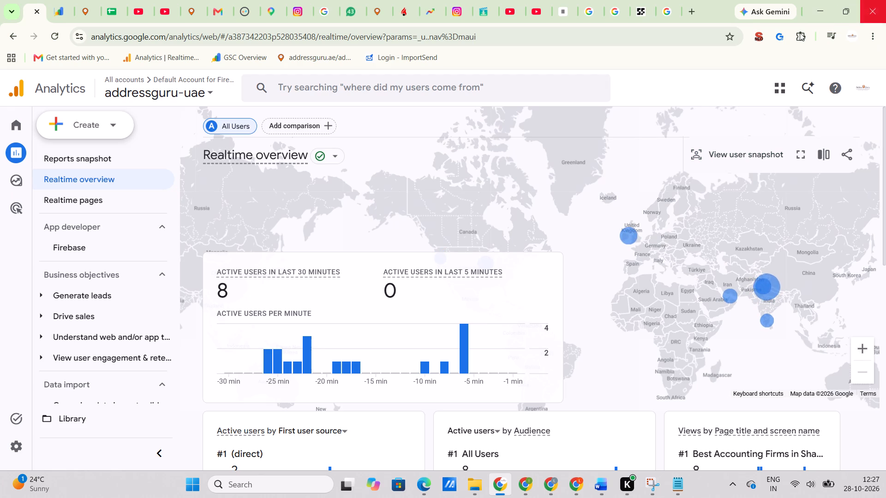
Switch to Search Console and reload the 24-hour search results performance report for addressguru.ae, then put the browser window away.
left_click(60, 0)
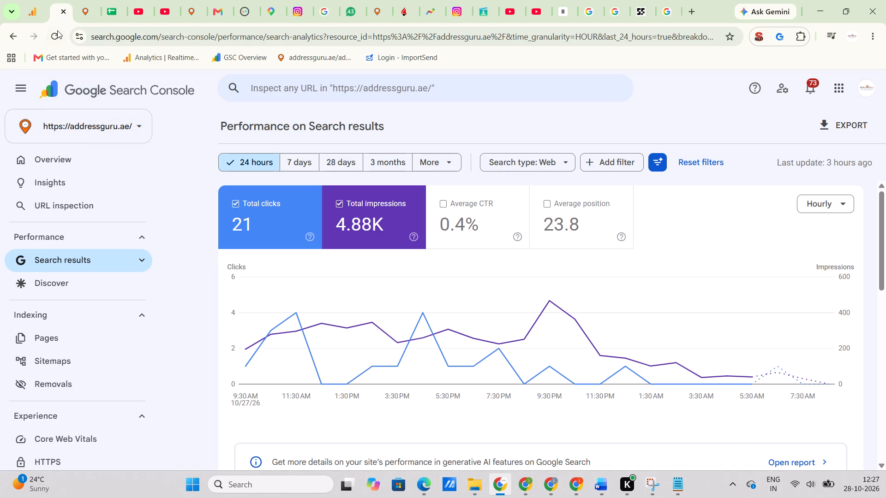
left_click(57, 31)
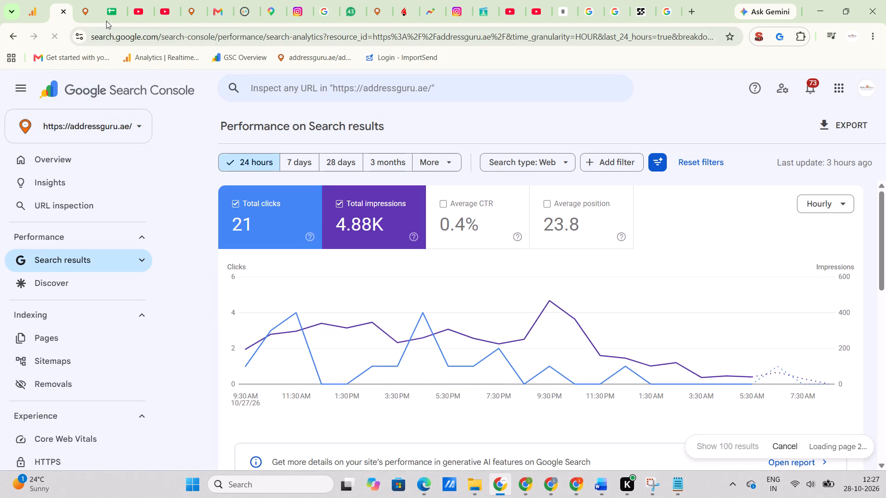
left_click(827, 10)
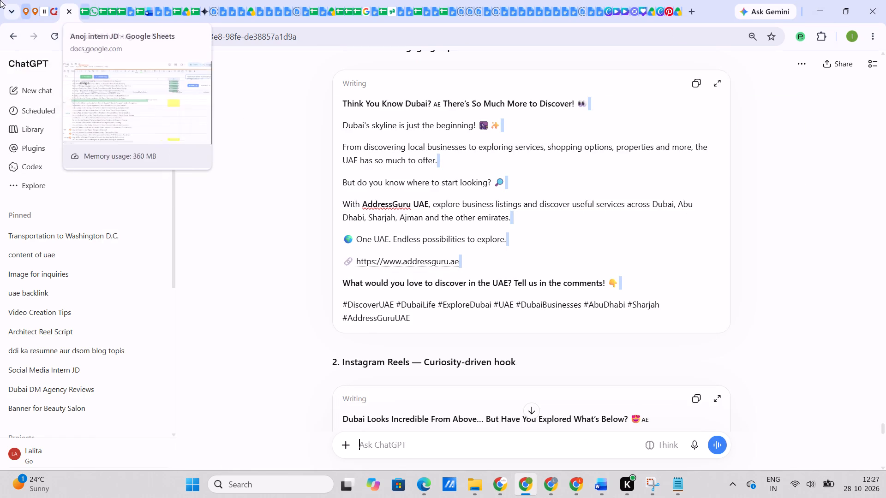
Switch to the addressguru.ae admin panel and open the Users management list to check recent registrations and activity.
left_click(22, 0)
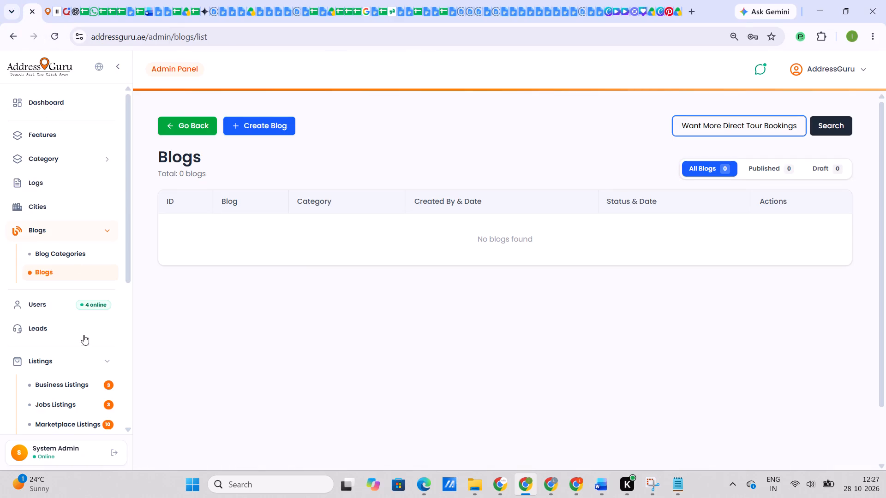
left_click(66, 292)
left_click(69, 299)
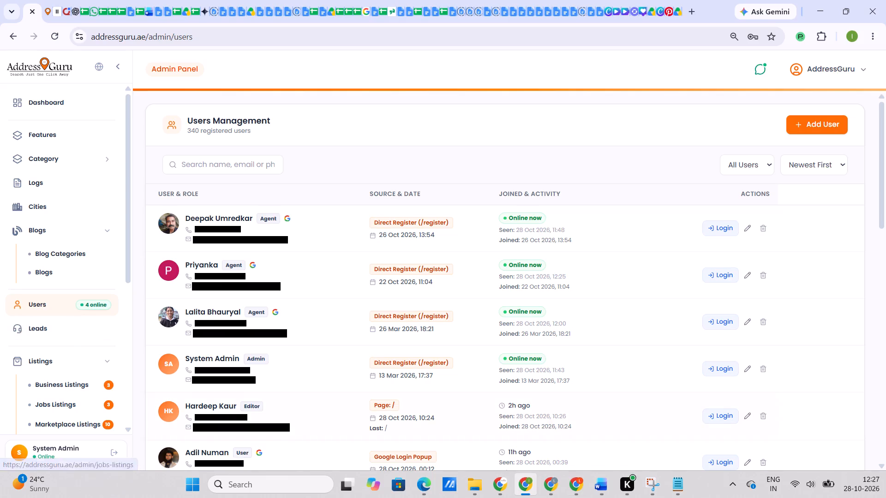
Switch to the AddressGuru UAE Facebook page, reload it and check its notifications, closing the list when done.
left_click(556, 487)
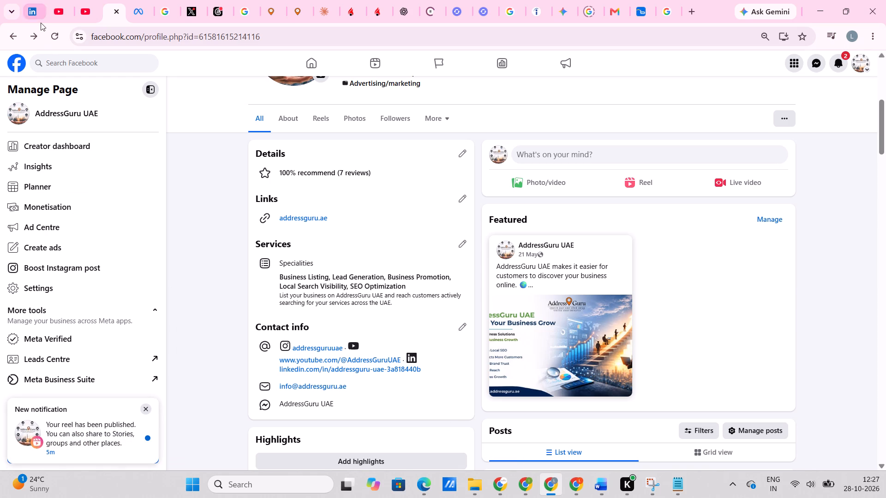
left_click(45, 36)
left_click(57, 34)
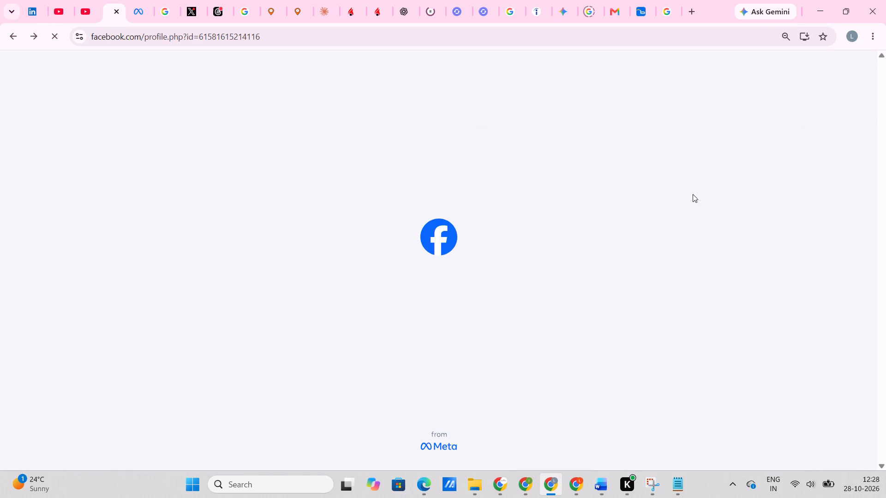
left_click(840, 59)
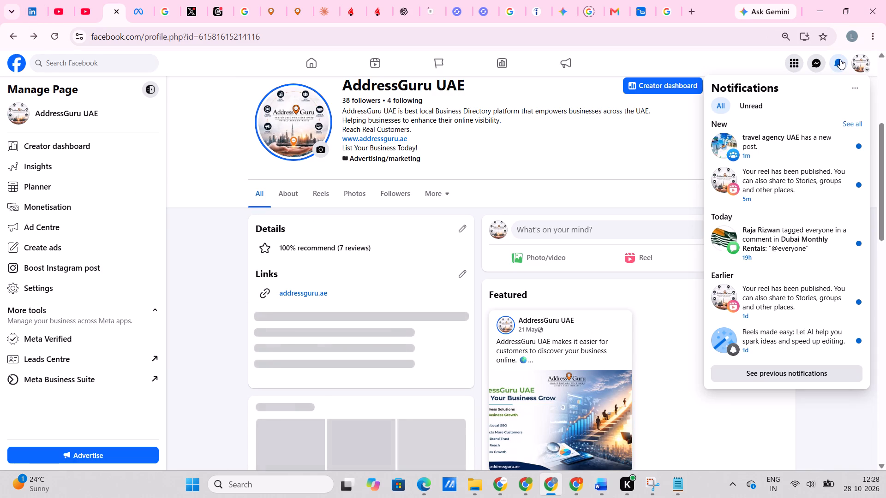
left_click(840, 59)
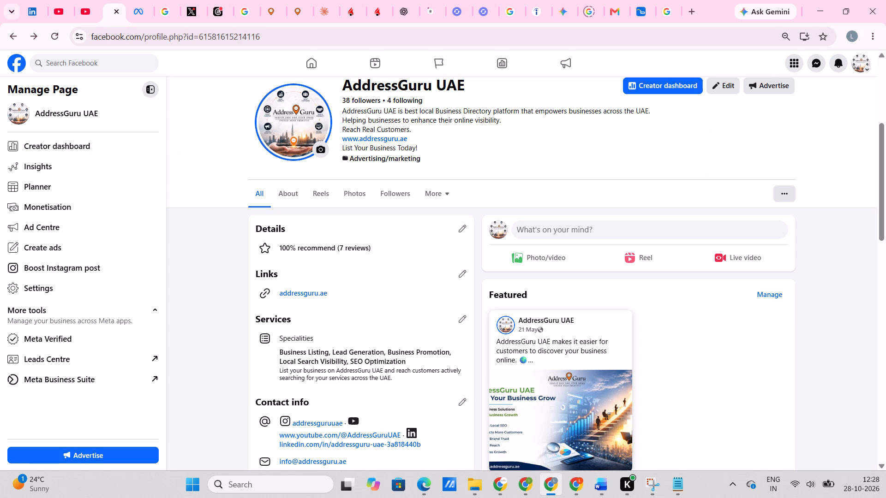
Switch to the Seva India Foundation channel's Shorts list in YouTube Studio and refresh it twice to check the latest views and comments.
left_click(58, 0)
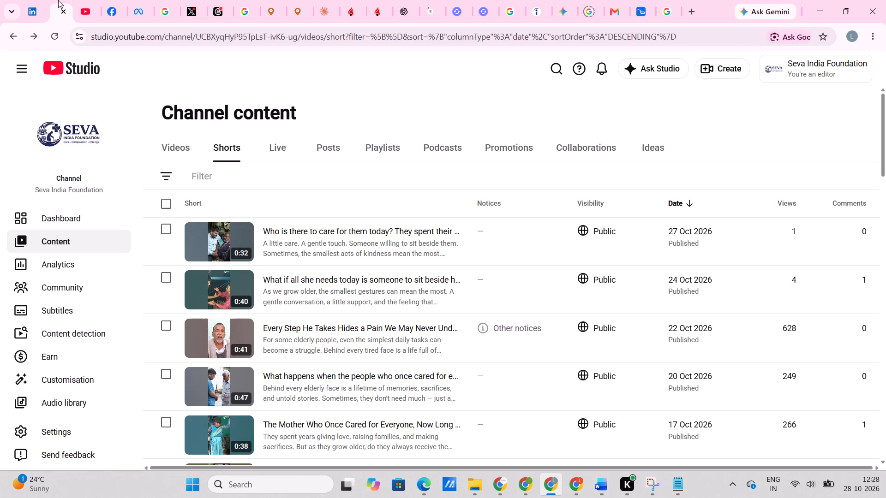
left_click(52, 33)
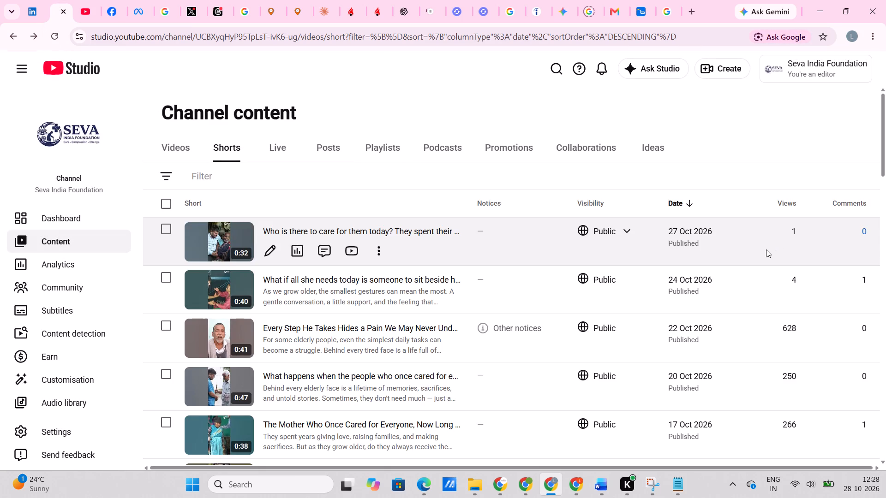
left_click(59, 31)
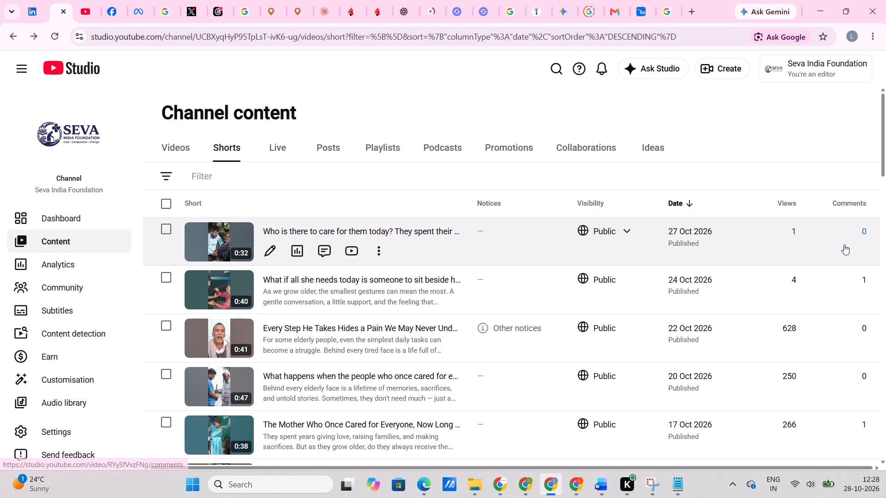
Look through Seva India Foundation's Shorts list in YouTube Studio, then put that window away to reveal the AddressGuru users admin page.
scroll(843, 244, "down", 10)
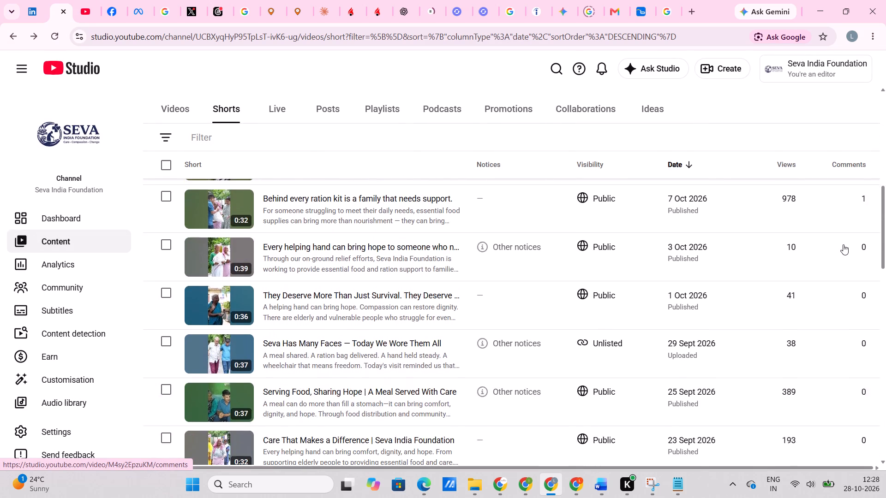
scroll(843, 244, "up", 7)
left_click(821, 0)
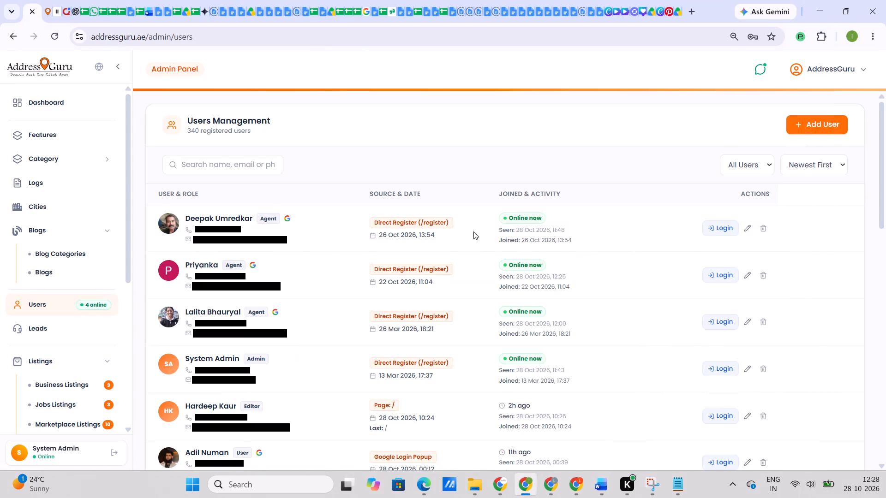